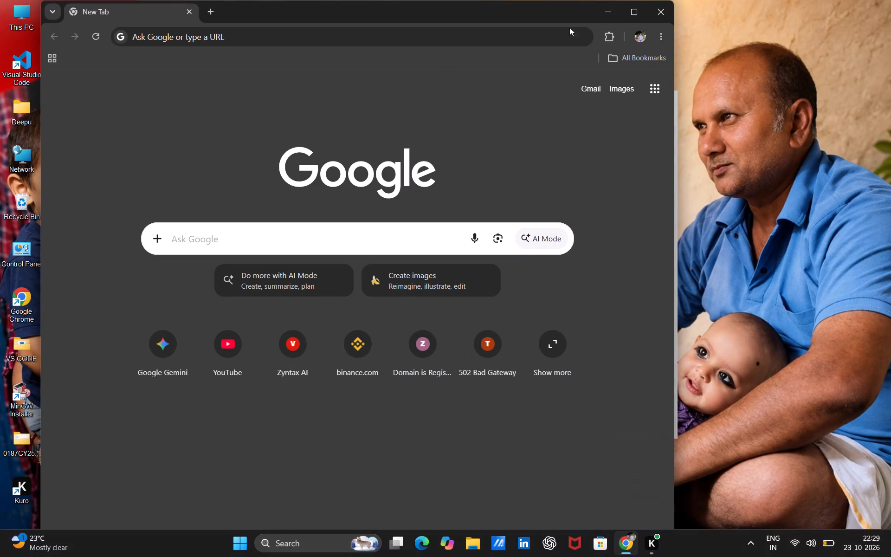
# Search Google for canva and open the Canva India website.
pyautogui.click(640, 16)
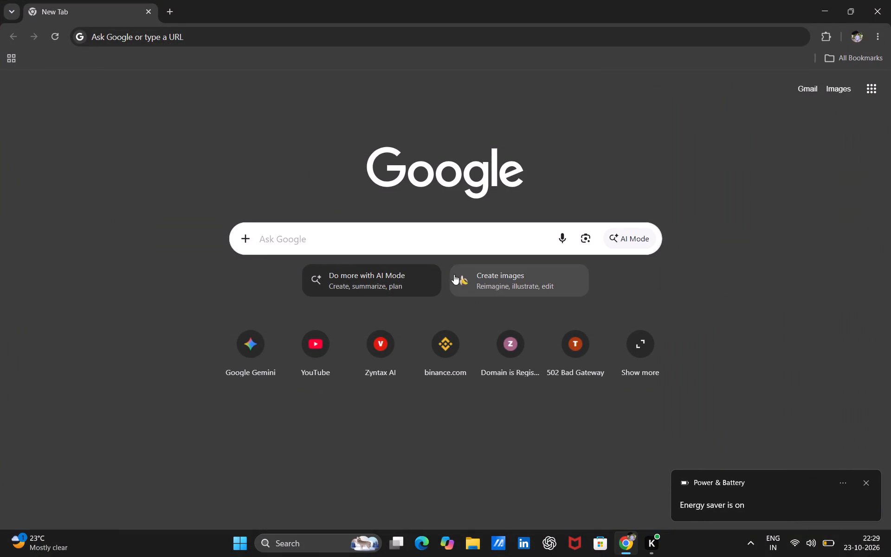
pyautogui.click(429, 242)
pyautogui.write('canc')
pyautogui.press('BackSpace')
pyautogui.write('va')
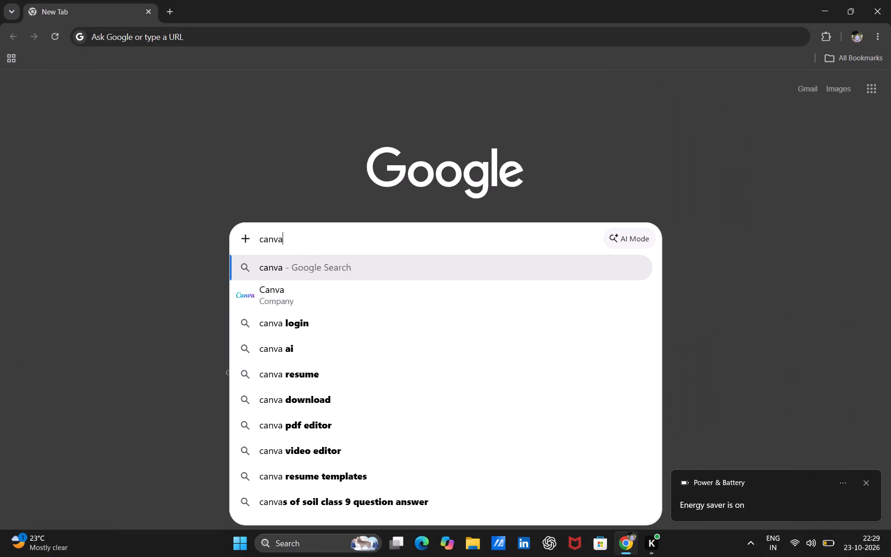
pyautogui.press('Return')
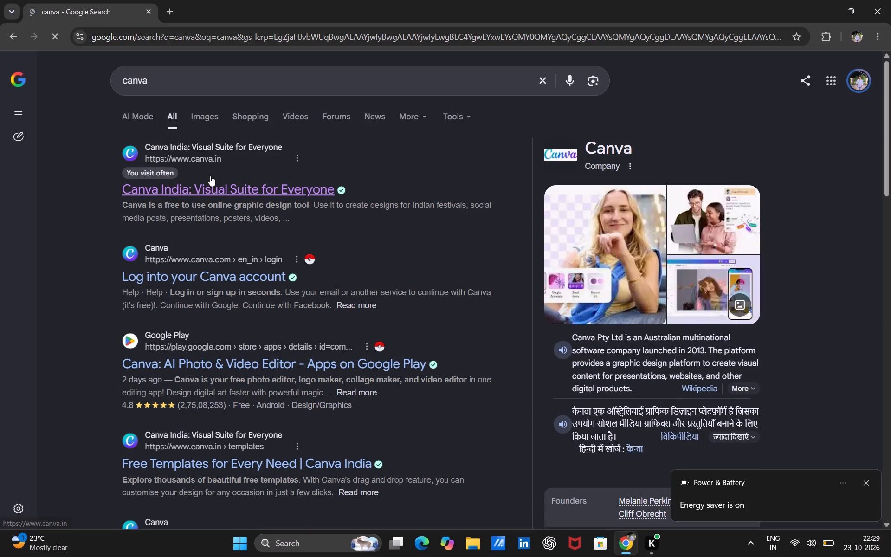
pyautogui.click(208, 188)
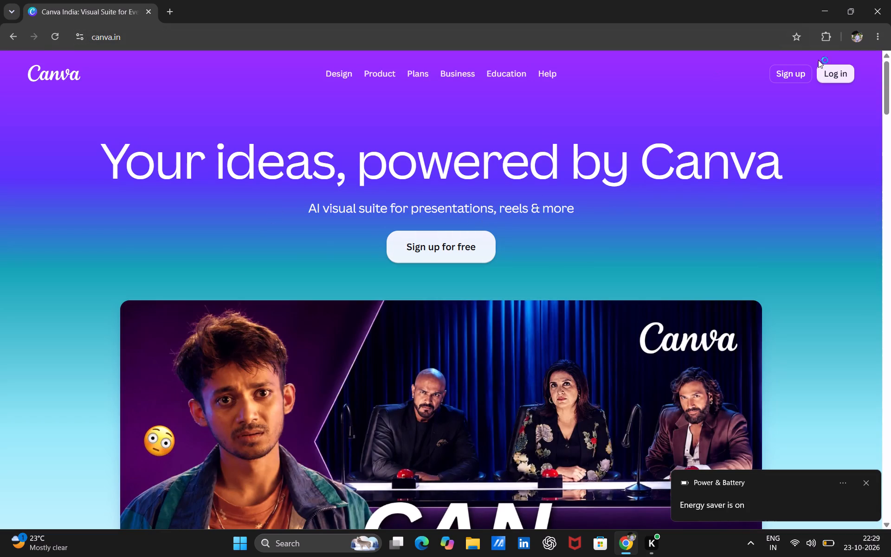
# Log in to Canva and dismiss the battery notification.
pyautogui.click(836, 68)
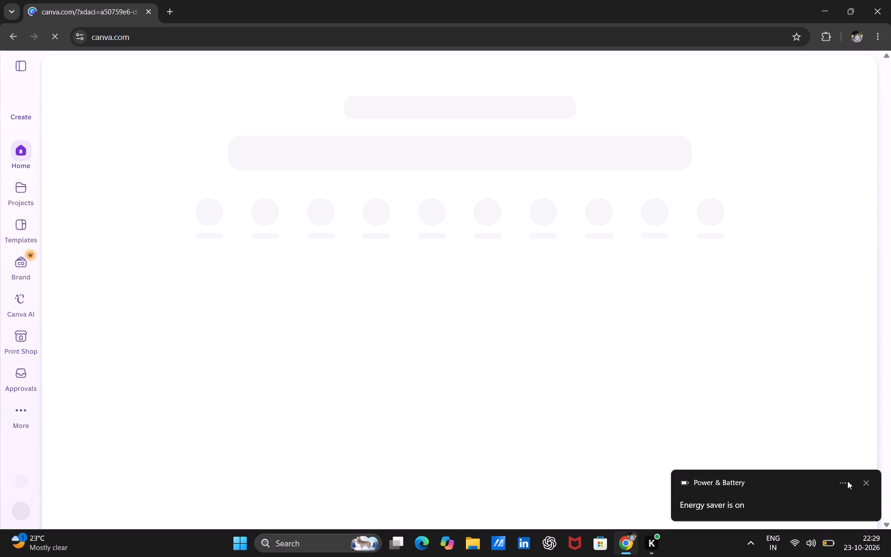
pyautogui.click(869, 482)
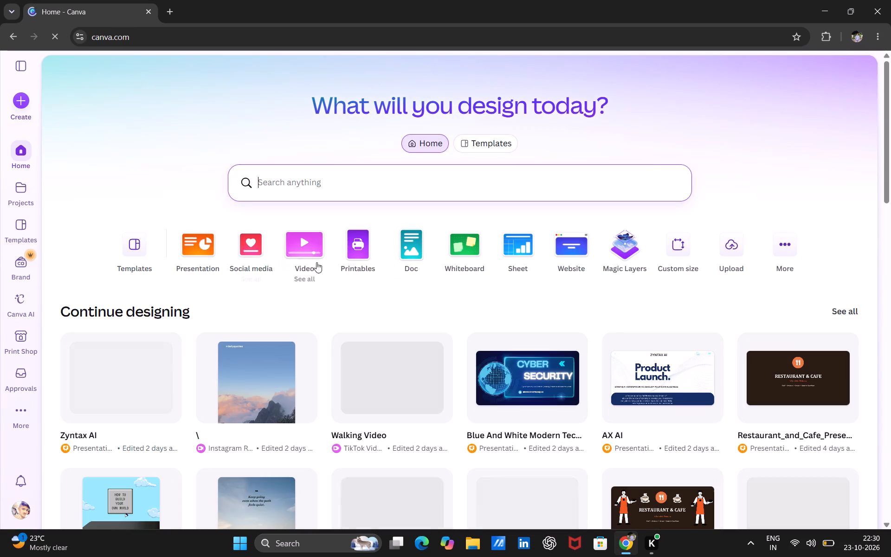
# Create a new blank presentation design.
pyautogui.click(194, 251)
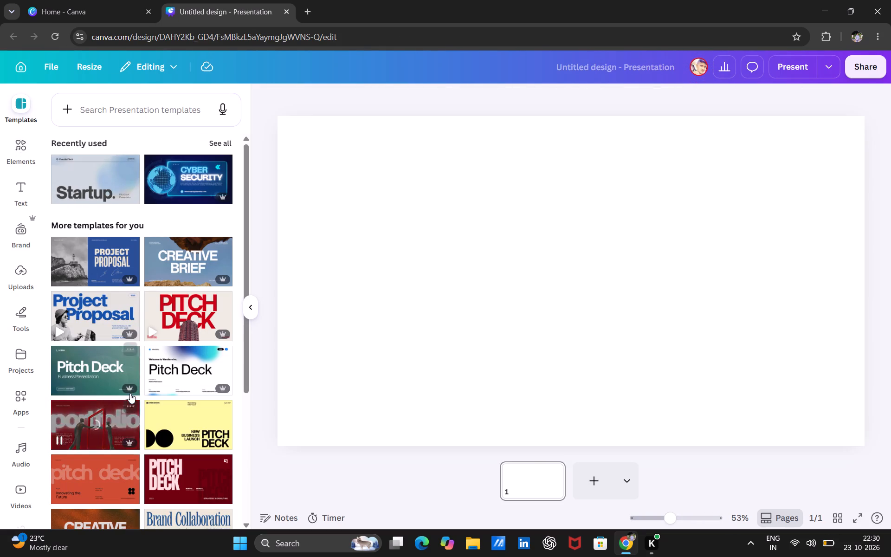
# Find the Red and Black Bold Modern Digital Marketing Presentation template and apply all 10 of its pages.
pyautogui.scroll(-5, 130, 393)
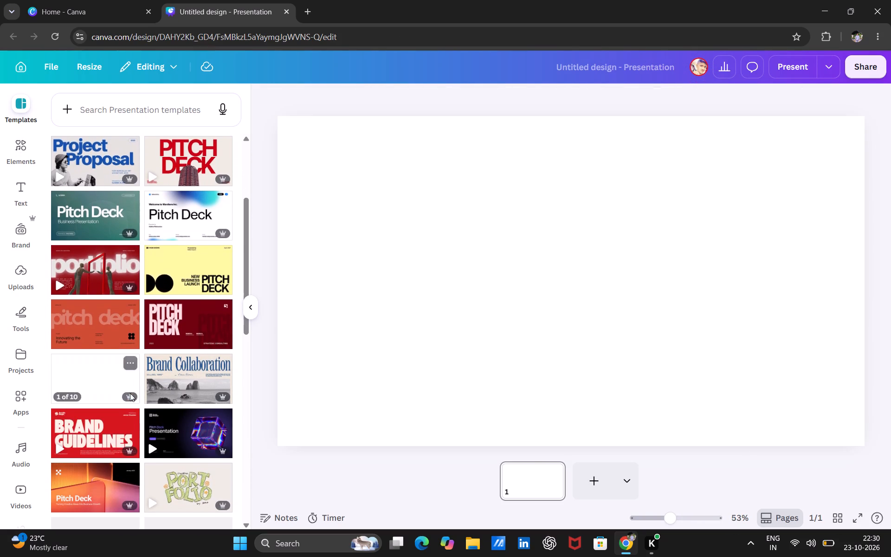
pyautogui.scroll(-3, 130, 393)
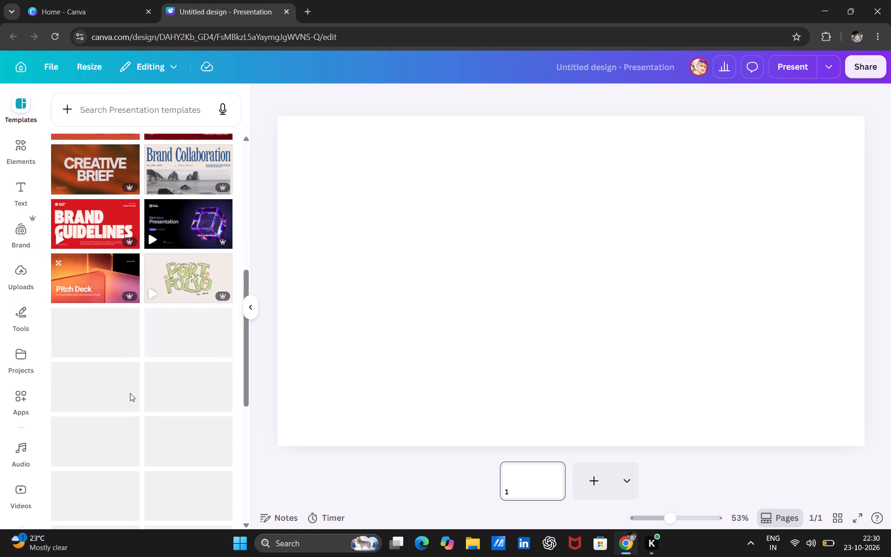
pyautogui.scroll(-4, 130, 393)
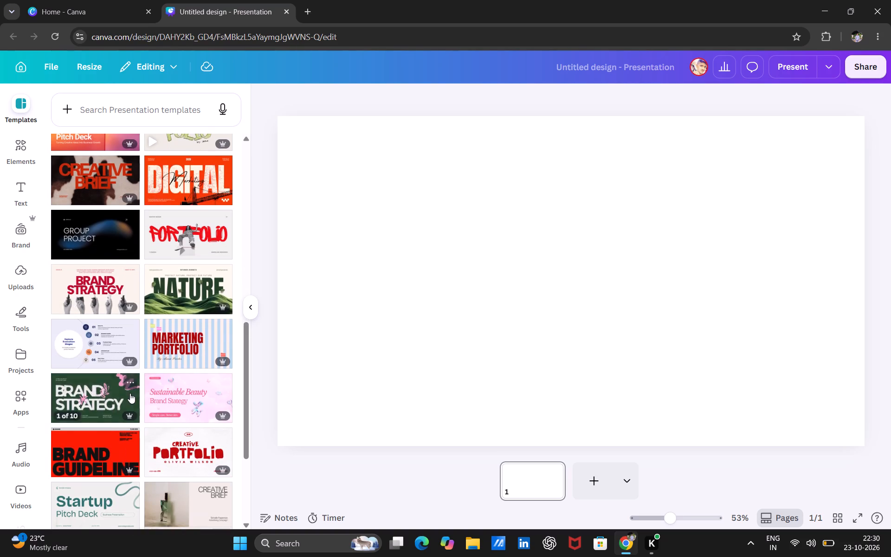
pyautogui.scroll(-1, 130, 393)
pyautogui.scroll(-2, 78, 394)
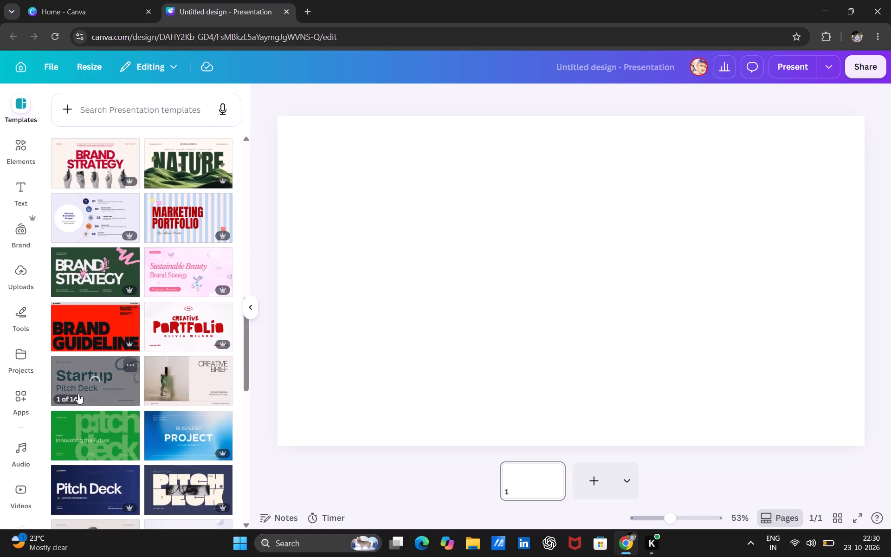
pyautogui.scroll(-1, 78, 394)
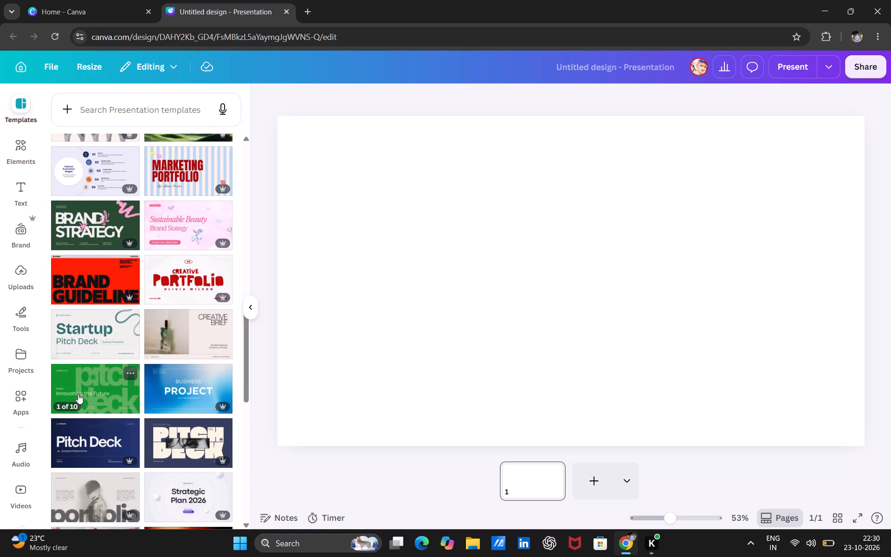
pyautogui.scroll(-6, 78, 394)
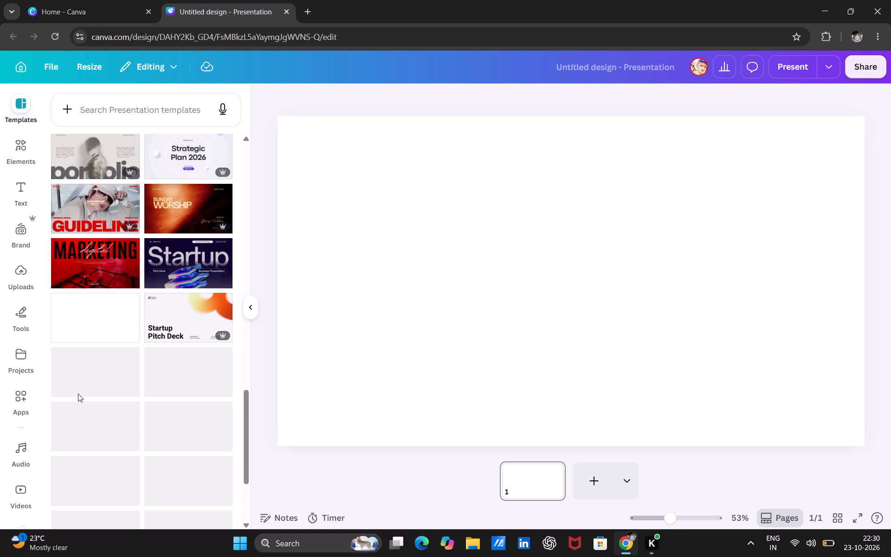
pyautogui.scroll(-1, 78, 394)
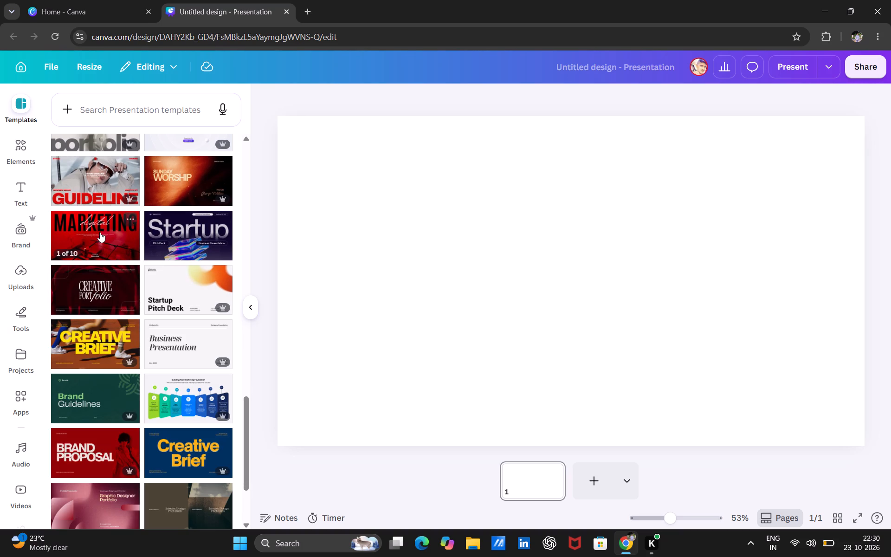
pyautogui.click(100, 232)
pyautogui.click(100, 232)
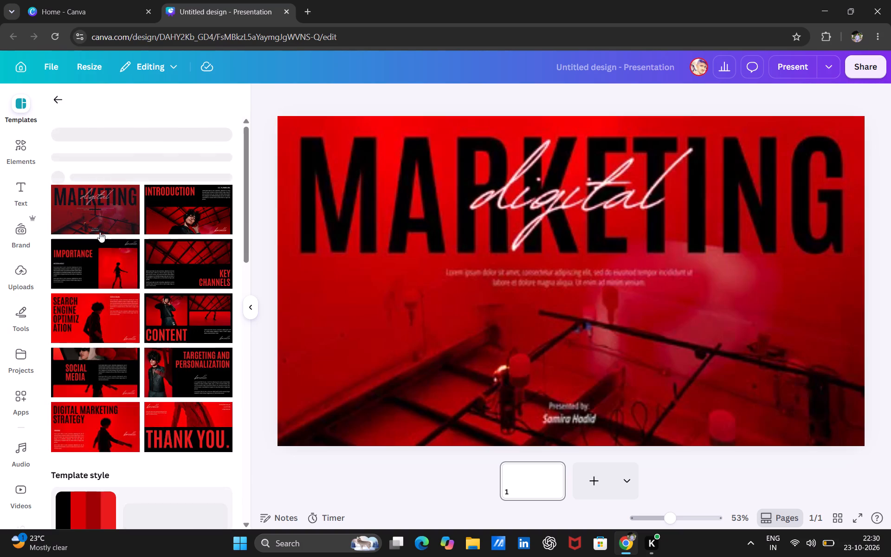
pyautogui.click(126, 219)
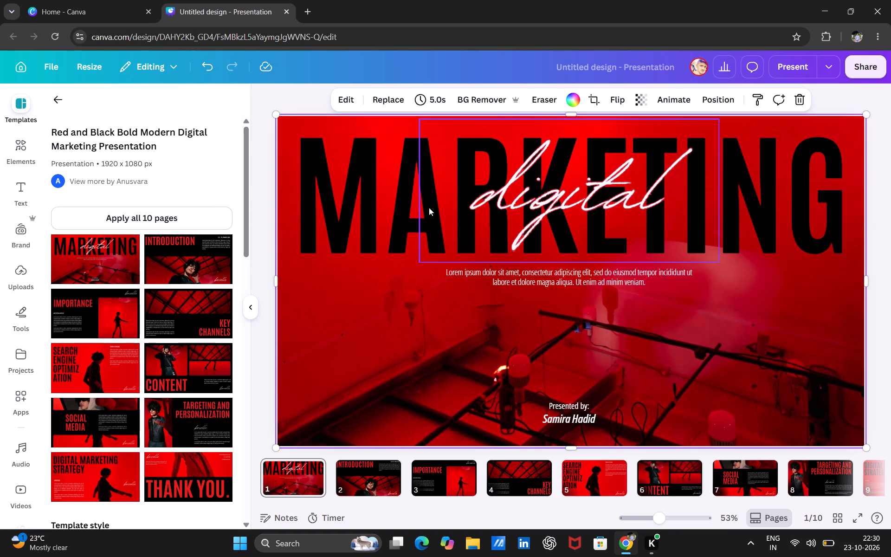
# Replace the white script word "digital" on the first slide with INDIA.
pyautogui.click(565, 209)
pyautogui.click(565, 209)
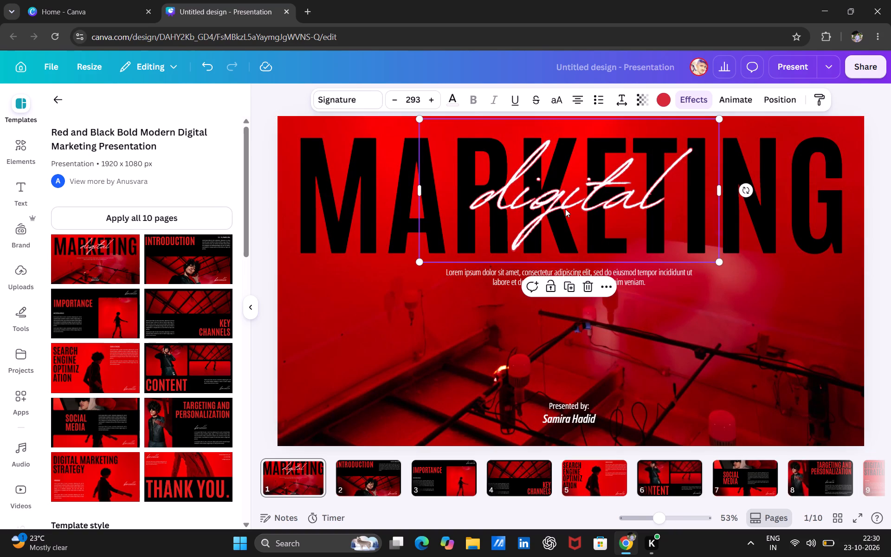
pyautogui.click(565, 209)
pyautogui.press('BackSpace')
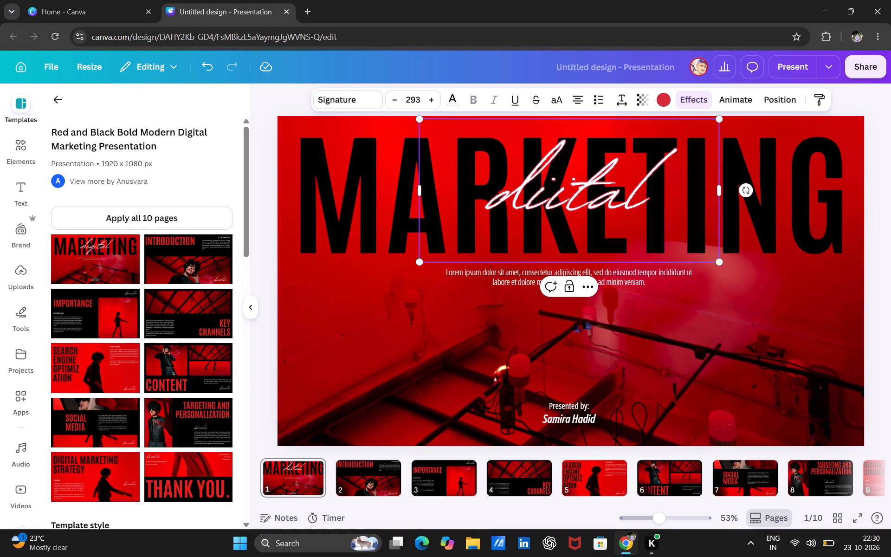
pyautogui.press('BackSpace')
pyautogui.press('BackSpace')
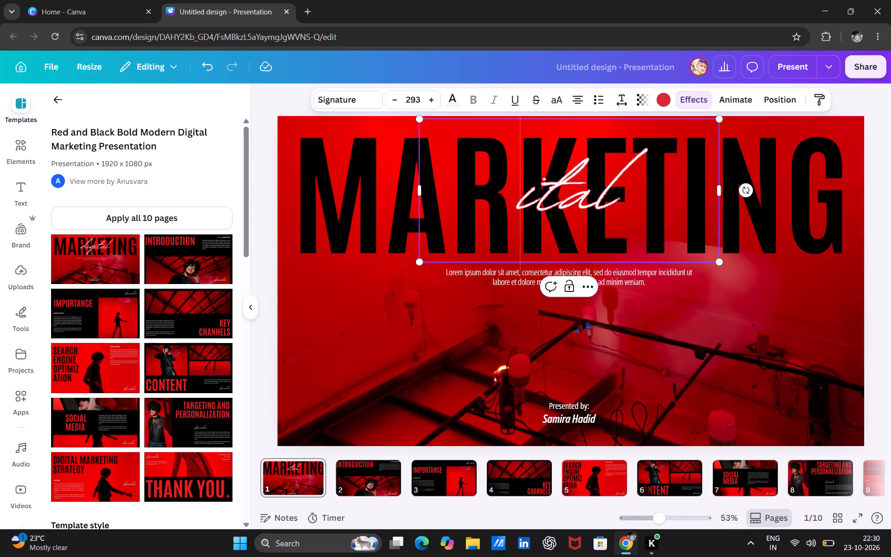
pyautogui.press('Right')
pyautogui.press('Right')
pyautogui.press('Right')
pyautogui.press('Right')
pyautogui.press('Right')
pyautogui.press('BackSpace')
pyautogui.press('BackSpace')
pyautogui.press('BackSpace')
pyautogui.press('BackSpace')
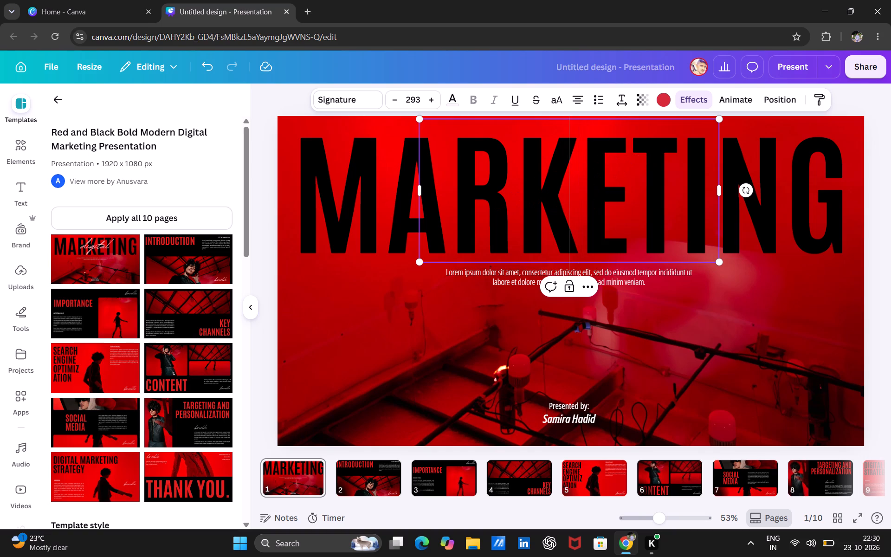
pyautogui.hotkey('shift', 'i')
pyautogui.hotkey('shift', 'n')
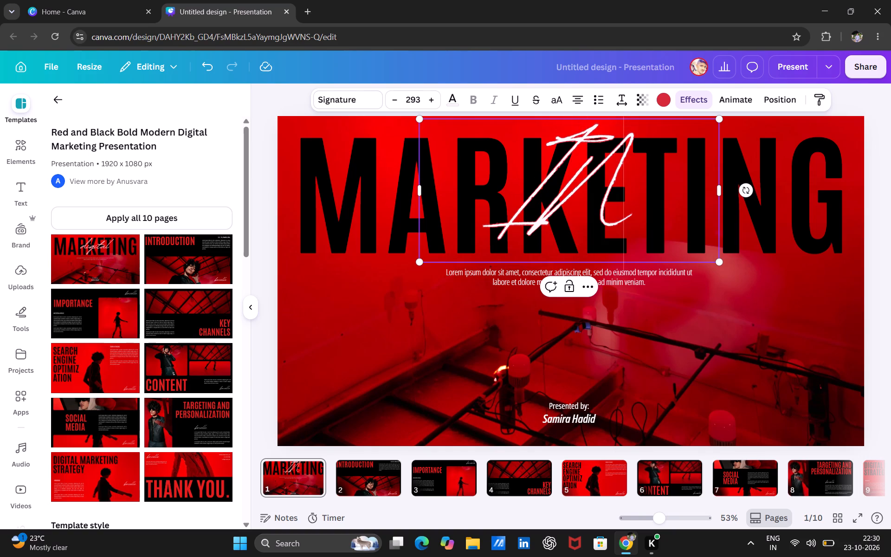
pyautogui.write('DIAN')
pyautogui.press('BackSpace')
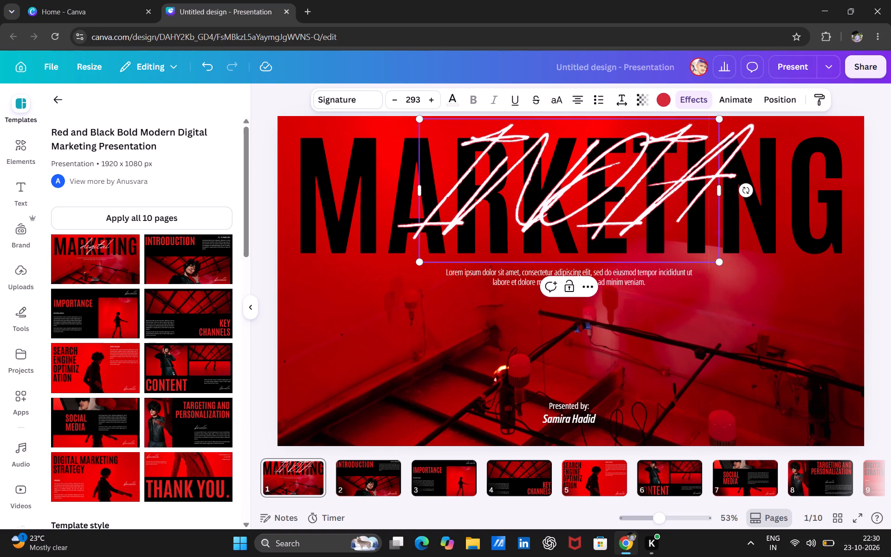
pyautogui.click(480, 324)
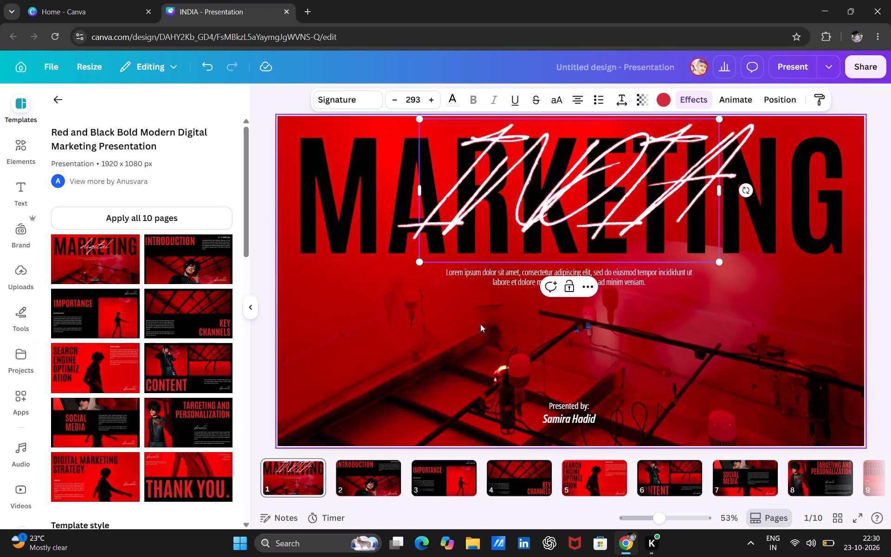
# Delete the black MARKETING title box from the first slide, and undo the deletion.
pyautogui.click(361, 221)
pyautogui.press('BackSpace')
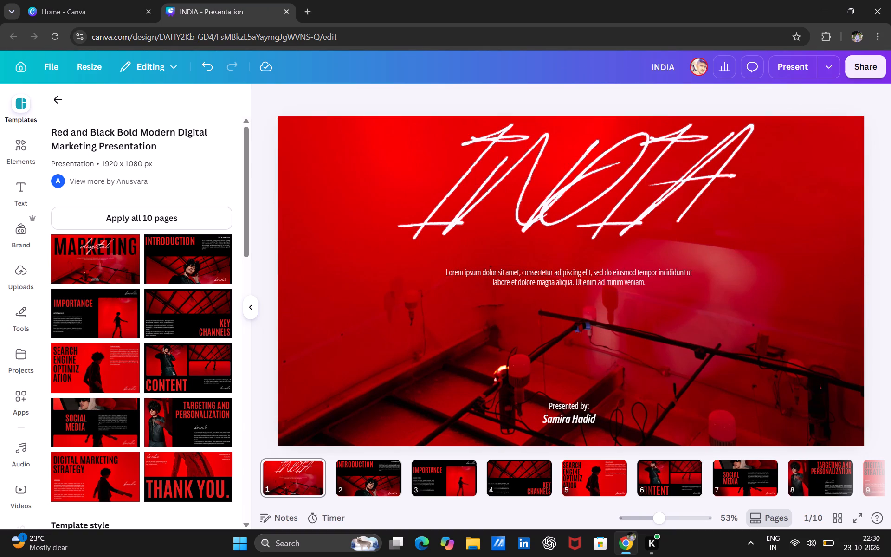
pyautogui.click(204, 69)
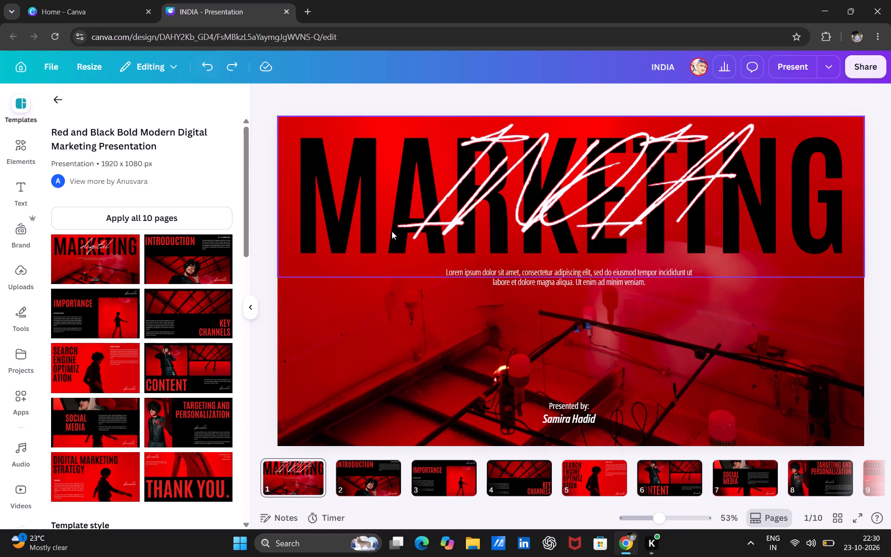
# Replace the black MARKETING title text on the first slide with ZYNTAX.
pyautogui.tripleClick(392, 231)
pyautogui.press('BackSpace')
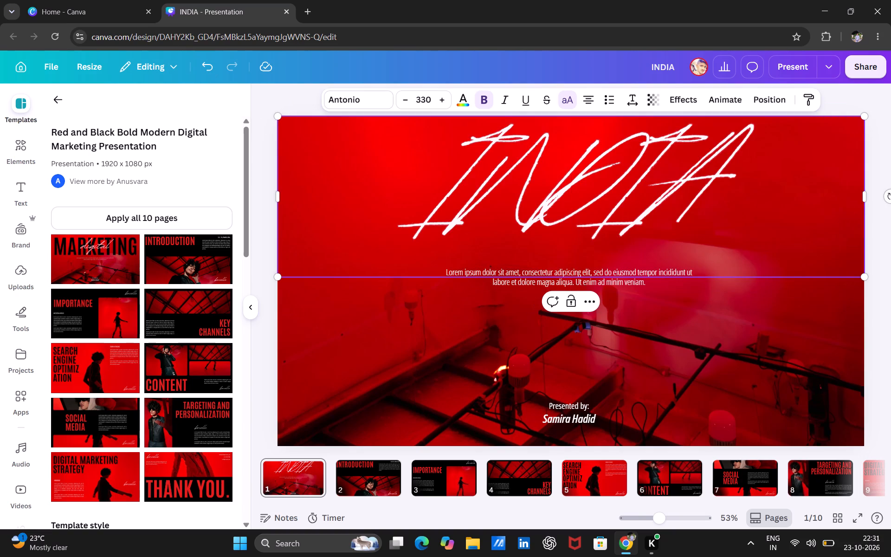
pyautogui.write('ZYNTAX')
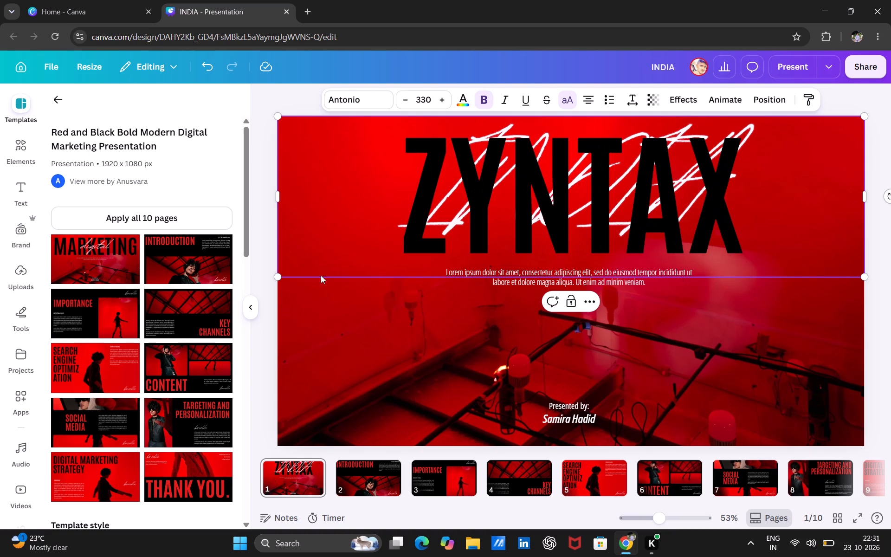
pyautogui.click(327, 337)
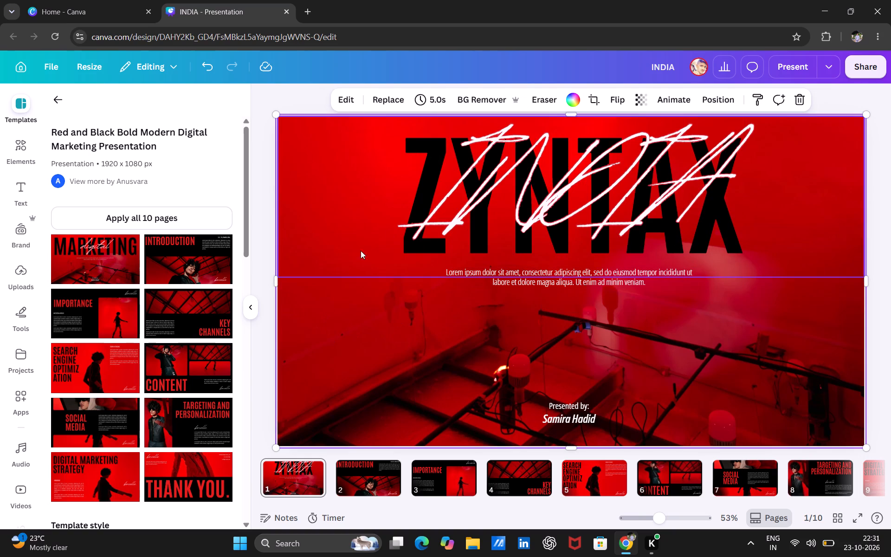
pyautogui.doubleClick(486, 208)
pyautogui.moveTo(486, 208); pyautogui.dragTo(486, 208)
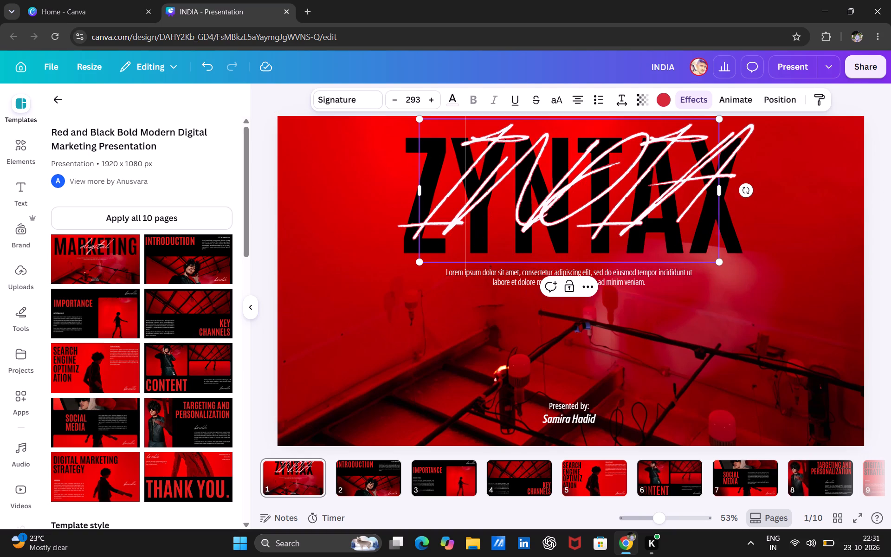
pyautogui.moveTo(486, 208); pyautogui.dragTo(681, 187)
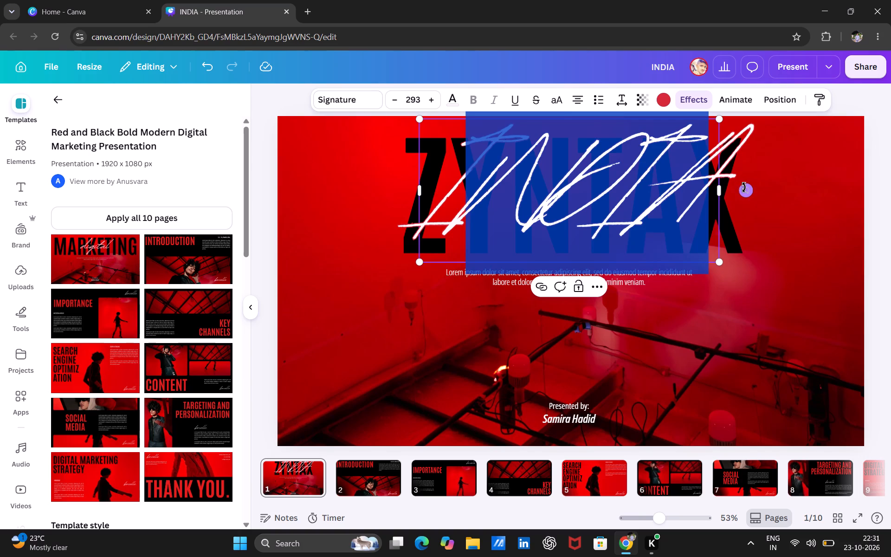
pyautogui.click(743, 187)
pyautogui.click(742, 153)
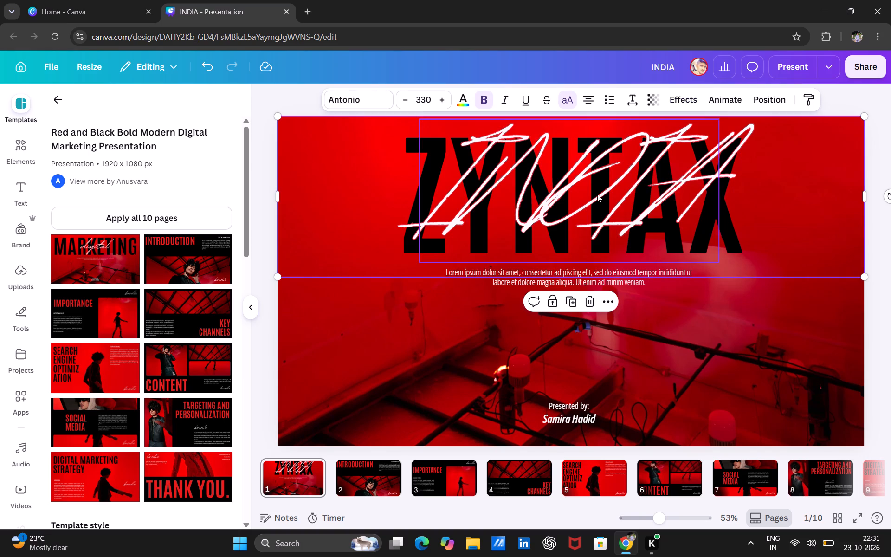
# Reposition the white INDIA script over the black ZYNTAX title, shifting it slightly towards the slide's right side.
pyautogui.click(596, 196)
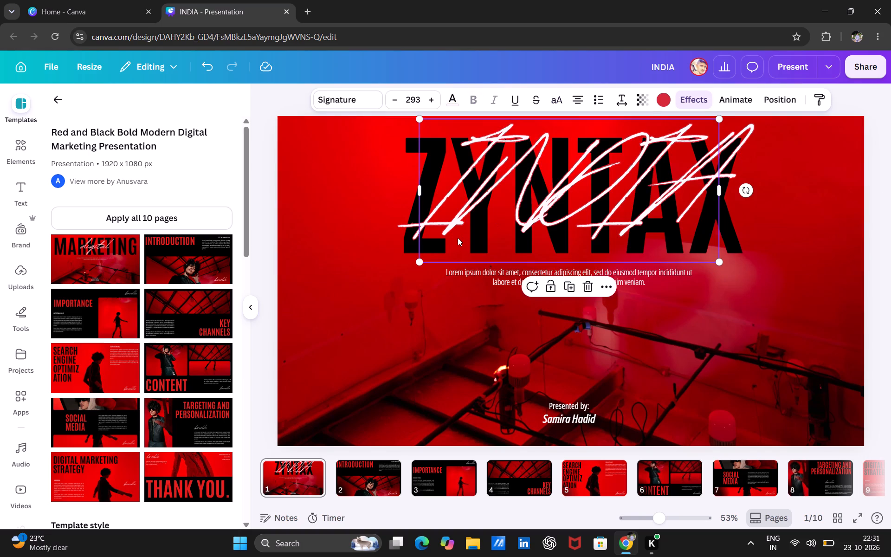
pyautogui.moveTo(494, 241); pyautogui.dragTo(638, 272)
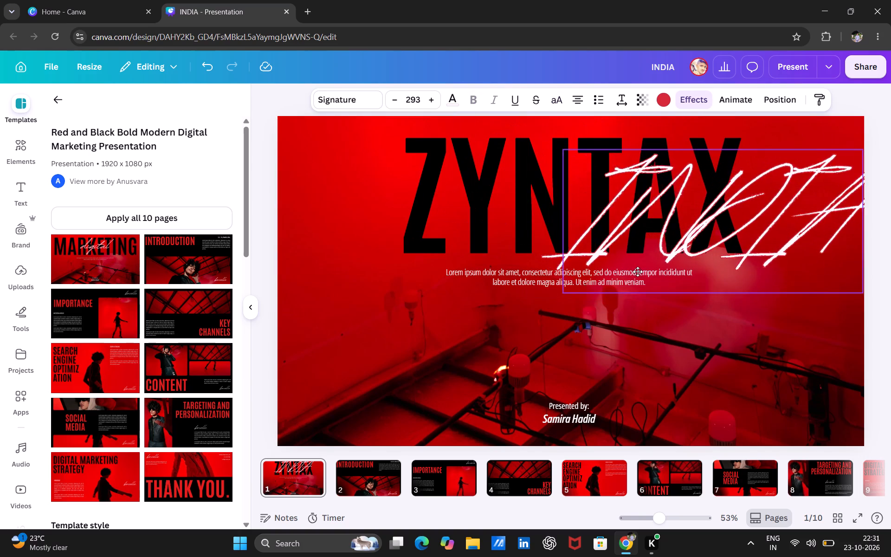
pyautogui.moveTo(638, 272); pyautogui.dragTo(517, 227)
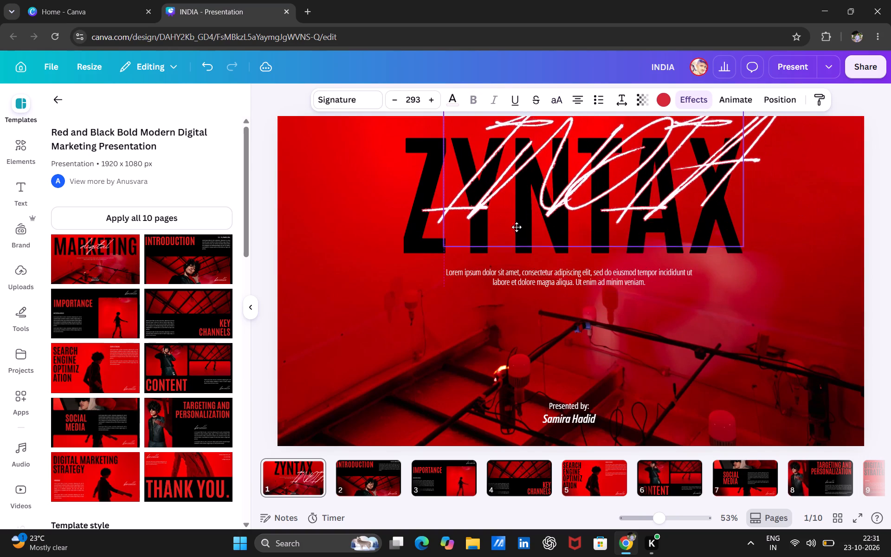
pyautogui.moveTo(517, 227); pyautogui.dragTo(517, 239)
# Replace the cover slide's lorem ipsum paragraph with "Zyntax Ai Is the most powerful Ai Strong Automation Ai that have".
pyautogui.click(530, 285)
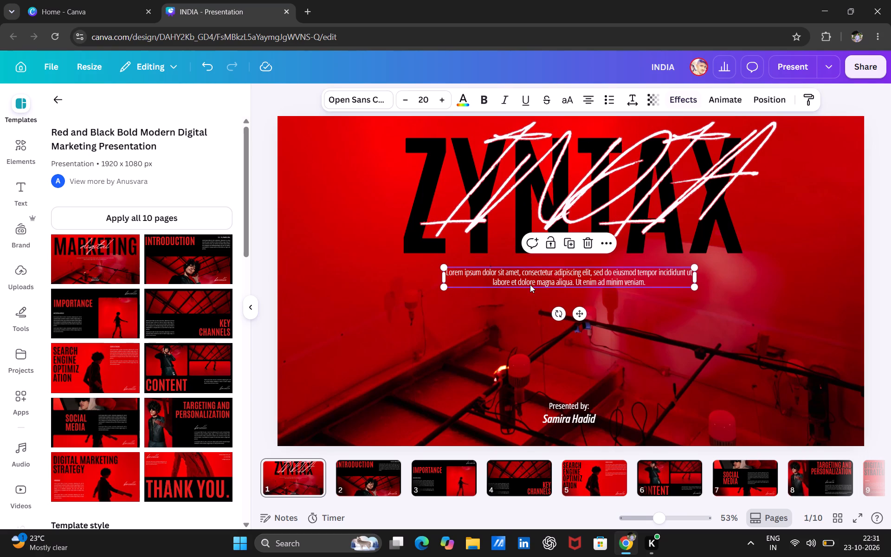
pyautogui.doubleClick(530, 285)
pyautogui.press('BackSpace')
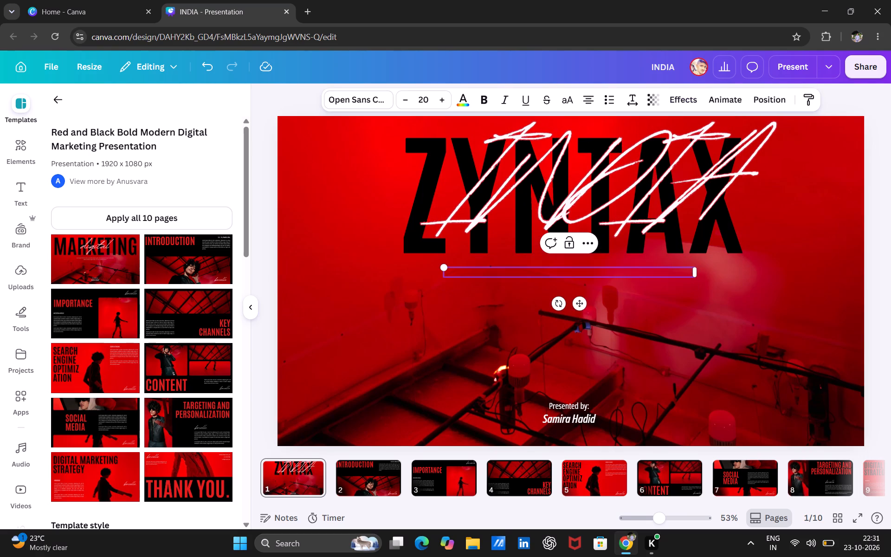
pyautogui.write('Zyntax A')
pyautogui.press('i')
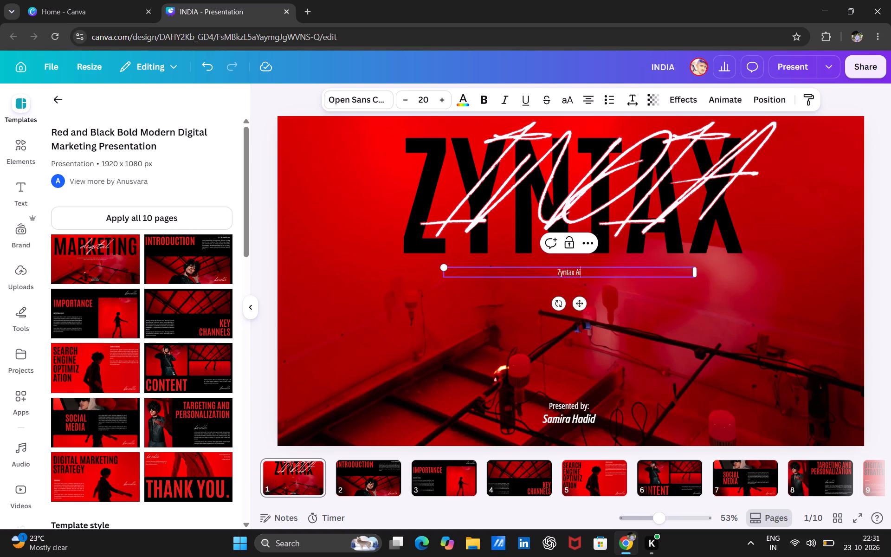
pyautogui.press('space')
pyautogui.write('Is')
pyautogui.press('space')
pyautogui.write('the most')
pyautogui.press('space')
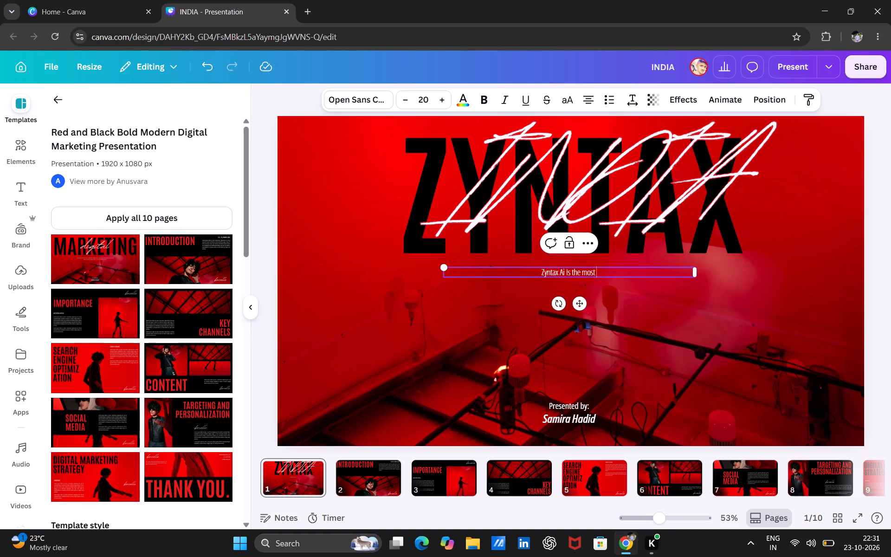
pyautogui.write('powerful')
pyautogui.press('space')
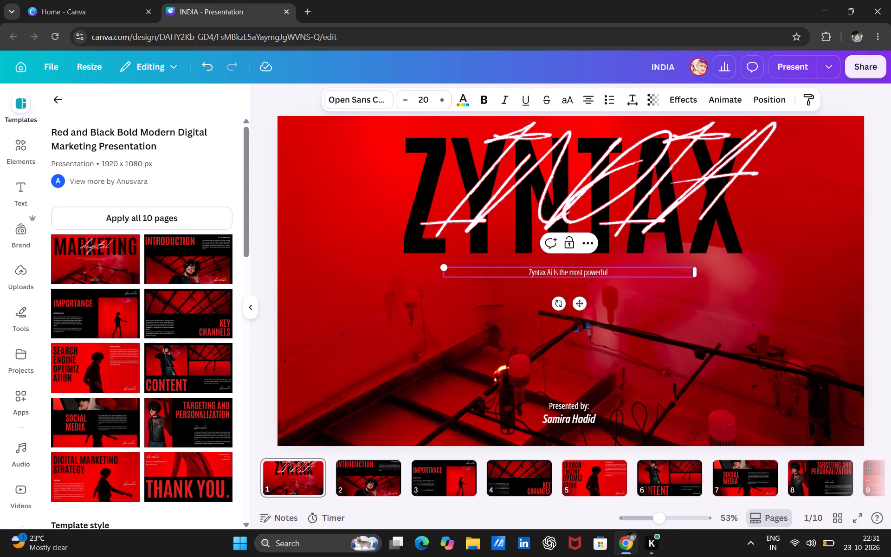
pyautogui.write('Ai')
pyautogui.press('space')
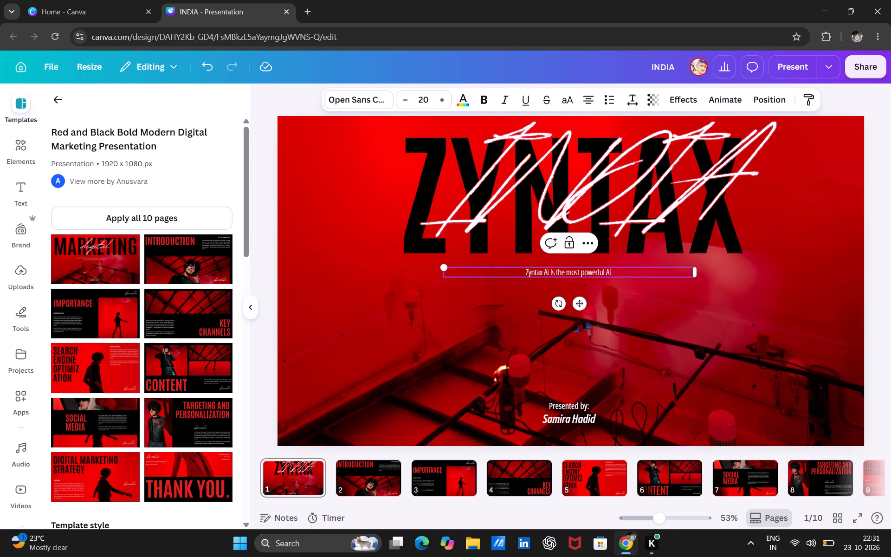
pyautogui.write('Str')
pyautogui.write('ong')
pyautogui.press('space')
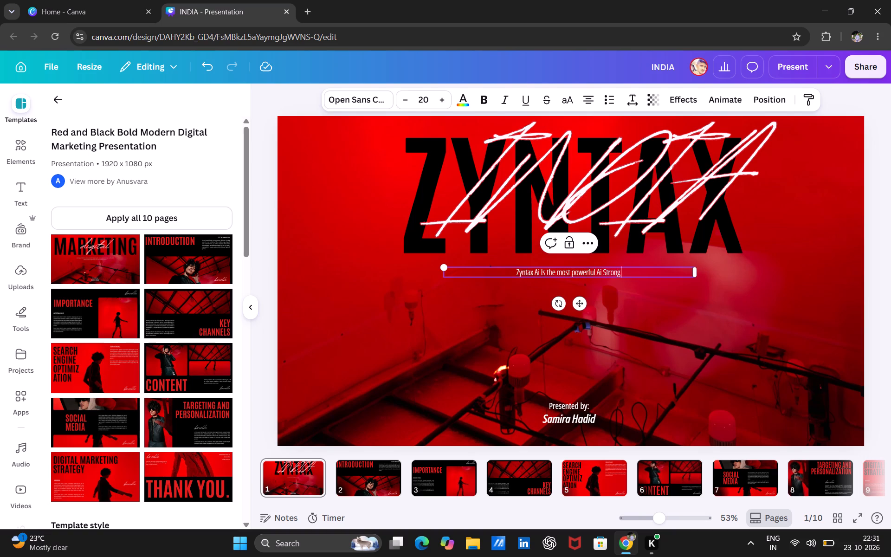
pyautogui.write('Automation')
pyautogui.press('space')
pyautogui.write('Ai that have')
pyautogui.press('space')
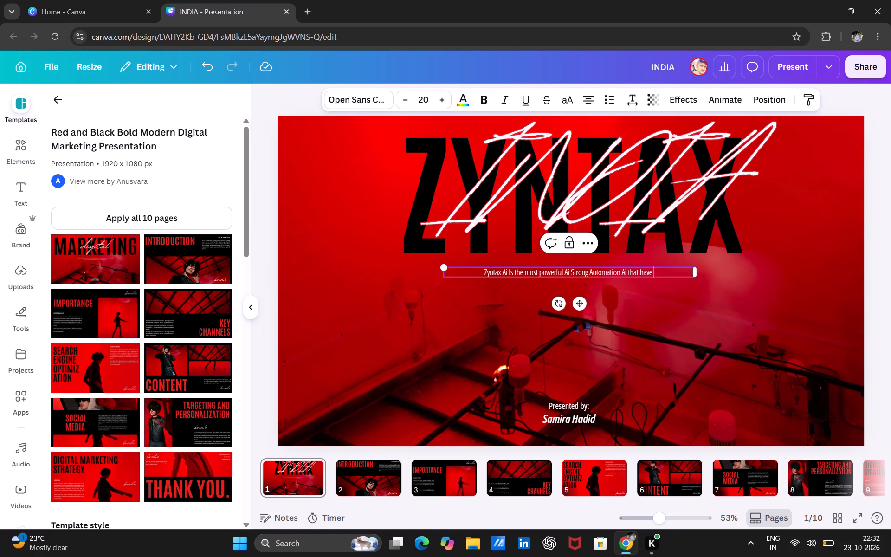
# Continue the cover paragraph with "They are work on multiple operation in a single time".
pyautogui.hotkey('shift', 't')
pyautogui.write('hey are')
pyautogui.press('space')
pyautogui.write('work')
pyautogui.press('space')
pyautogui.write('on')
pyautogui.press('space')
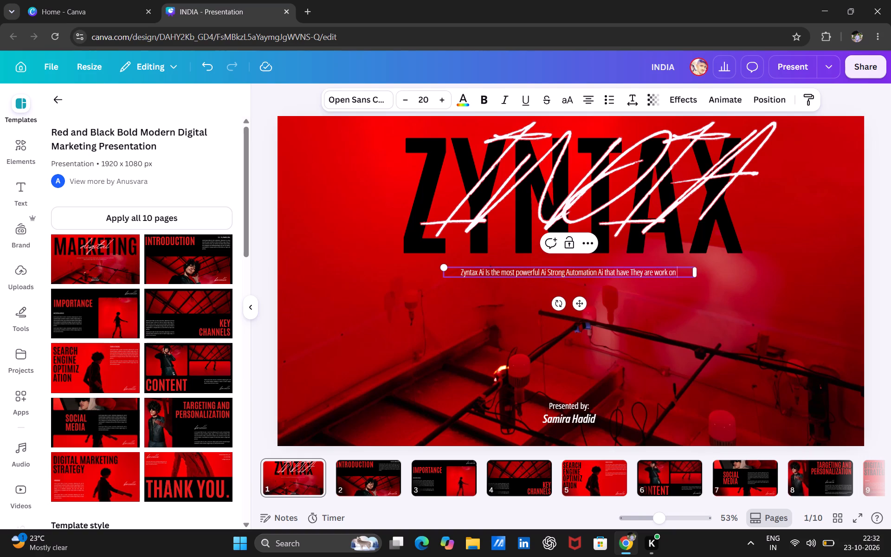
pyautogui.write('multiple operation in')
pyautogui.press('space')
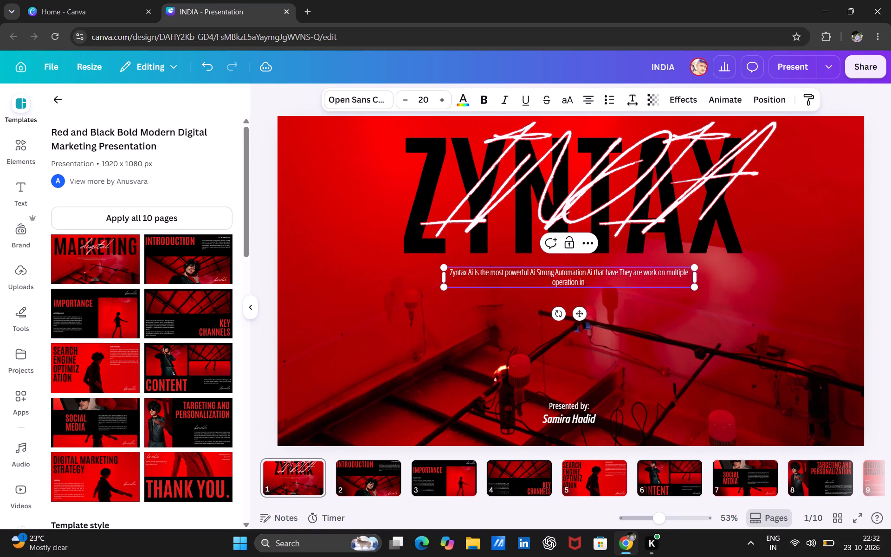
pyautogui.write('a si')
pyautogui.press('n')
pyautogui.write('gle time')
pyautogui.press('space')
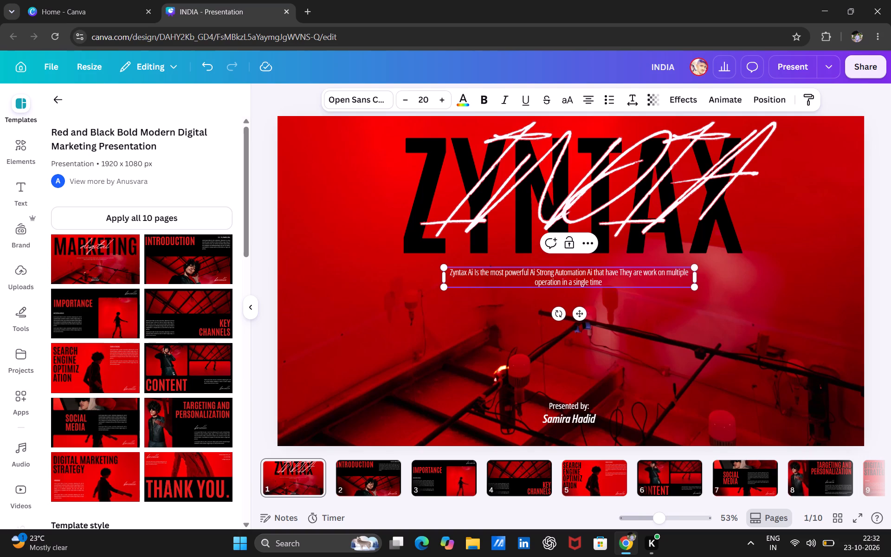
# Complete the cover paragraph with ". they are Very well ." and leave text editing.
pyautogui.write('. they are')
pyautogui.press('space')
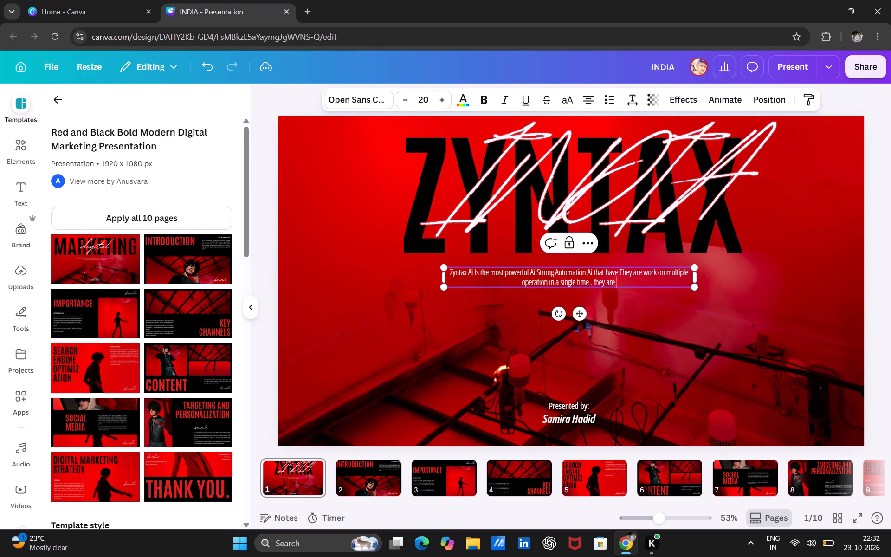
pyautogui.write('Very well')
pyautogui.press('space')
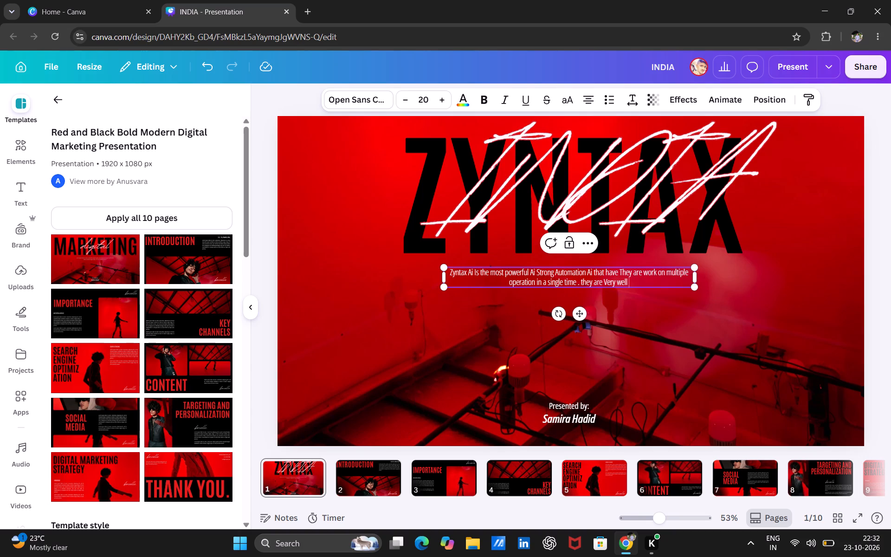
pyautogui.press('.')
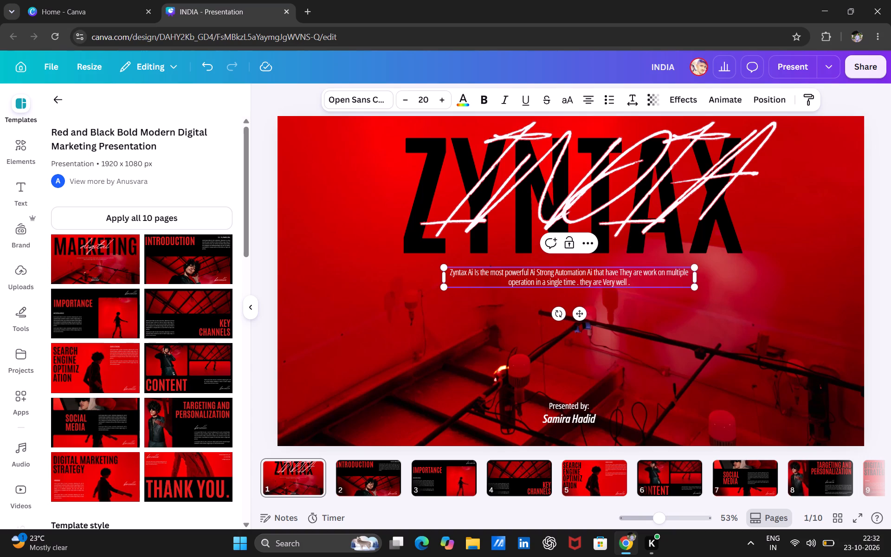
pyautogui.press('Right')
pyautogui.click(389, 310)
# Go to the second slide and retype its large red title as "Introduction".
pyautogui.press('Right')
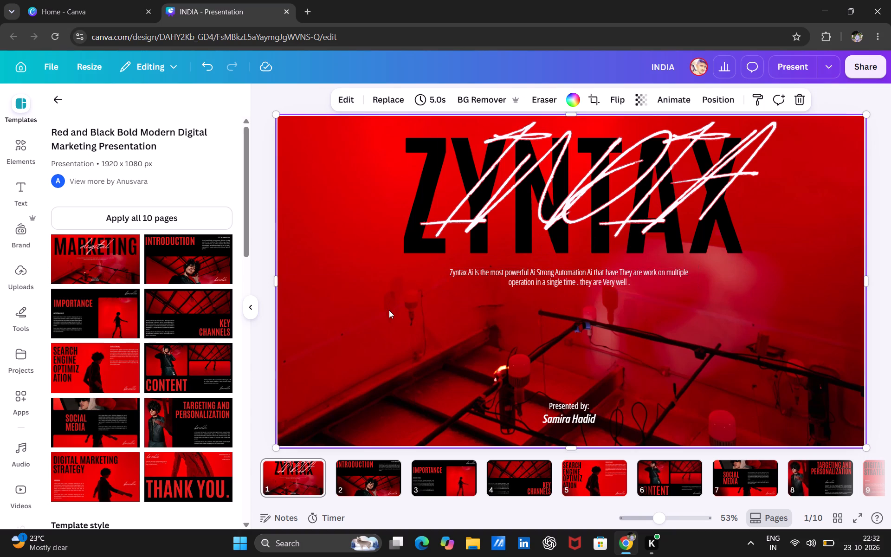
pyautogui.click(429, 161)
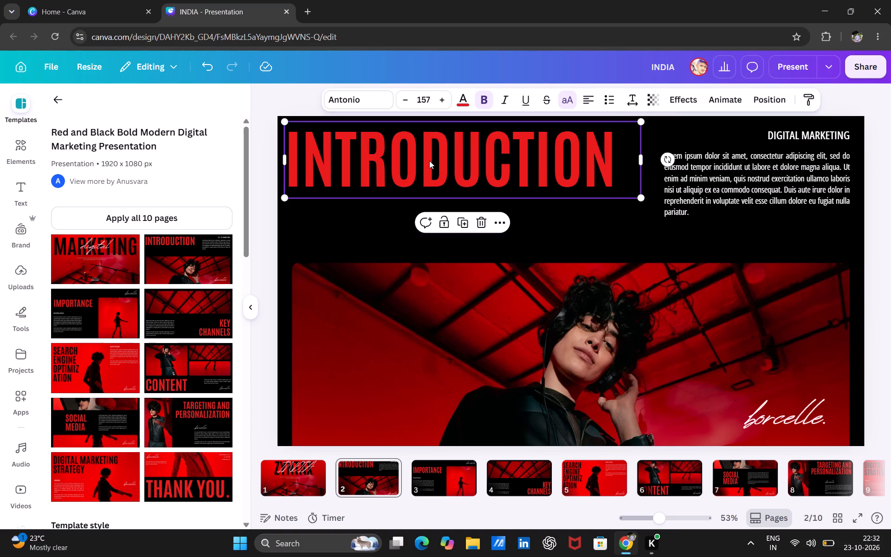
pyautogui.doubleClick(429, 161)
pyautogui.press('BackSpace')
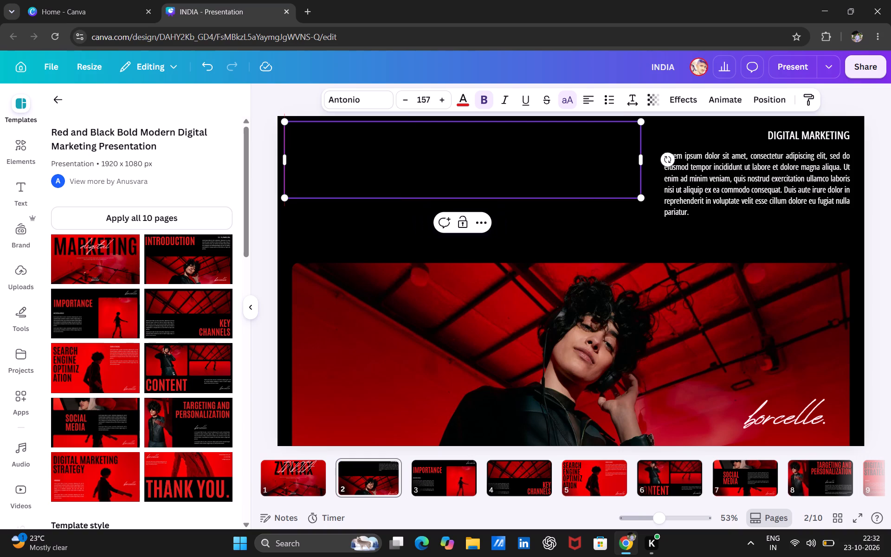
pyautogui.write('In')
pyautogui.write('tri=')
pyautogui.press('BackSpace')
pyautogui.press('BackSpace')
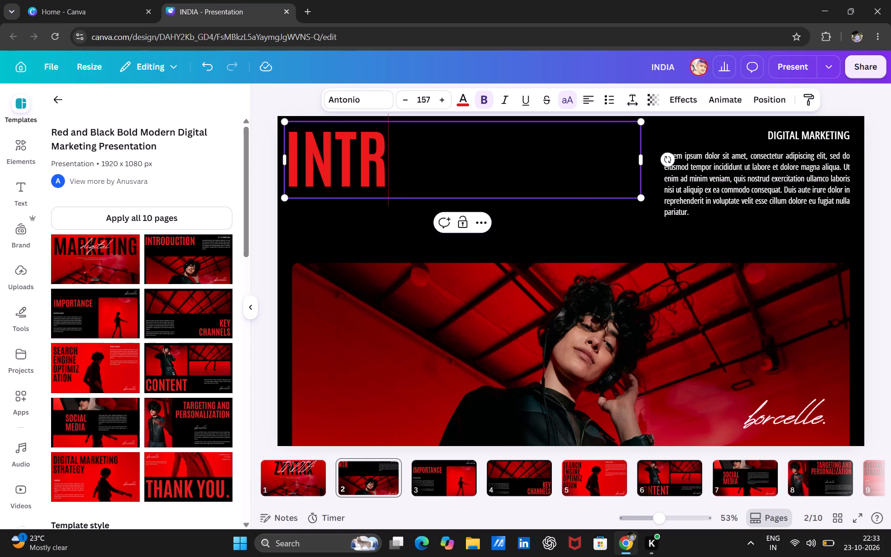
pyautogui.write('oduction')
pyautogui.press('space')
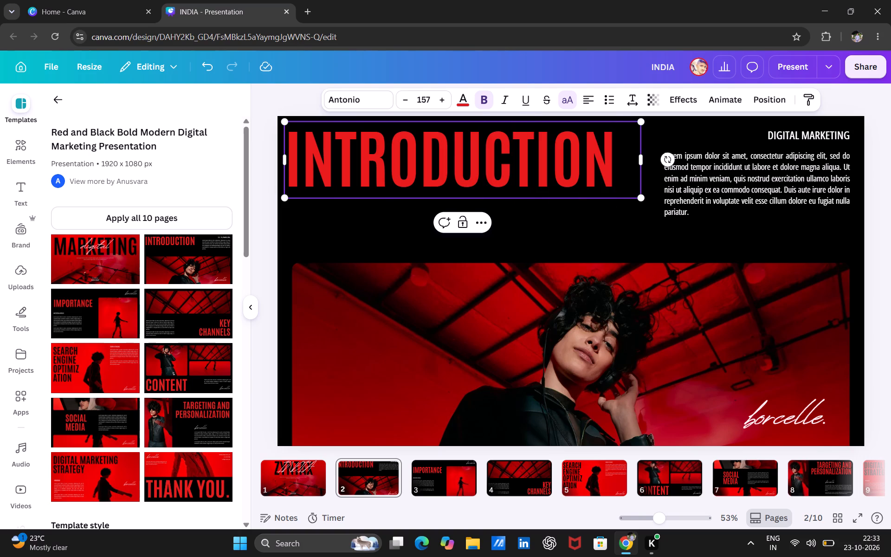
pyautogui.click(655, 239)
# Replace the DIGITAL MARKETING heading on the second slide with ZYNTAX INDIA.
pyautogui.click(824, 128)
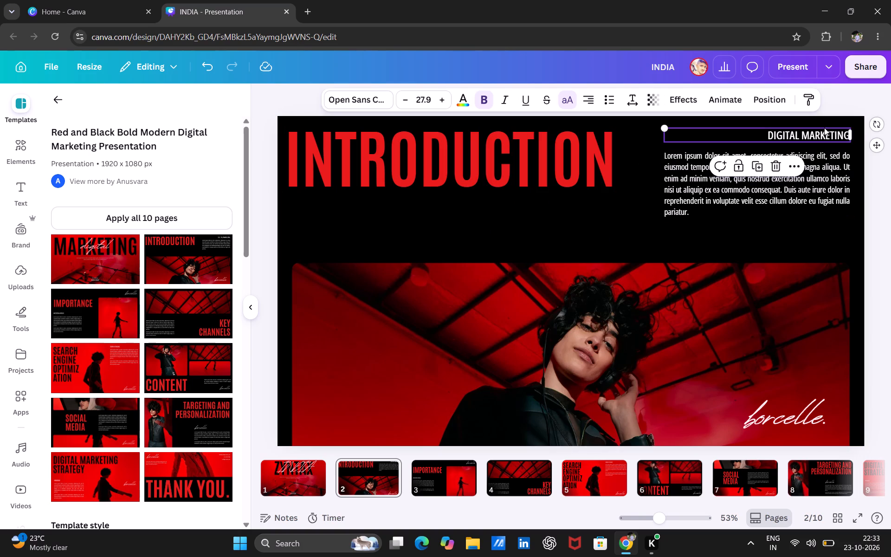
pyautogui.doubleClick(824, 128)
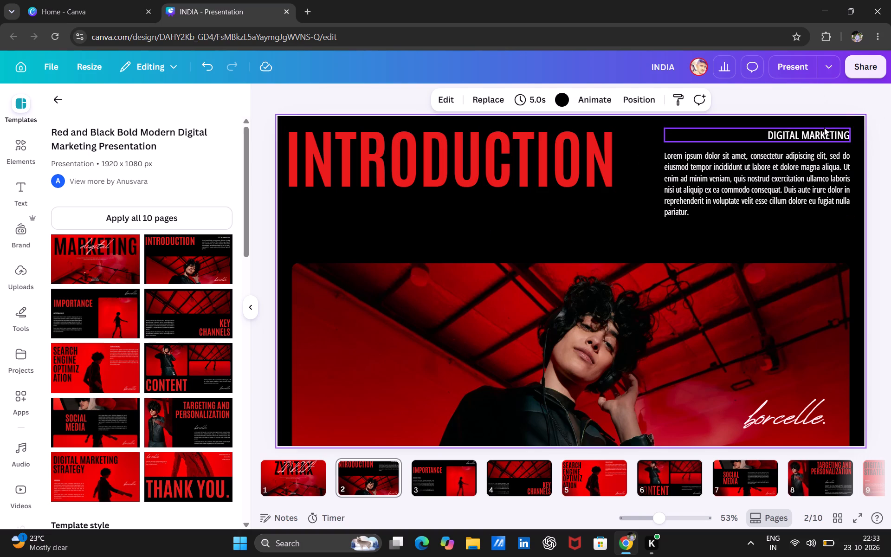
pyautogui.moveTo(824, 128); pyautogui.dragTo(824, 133)
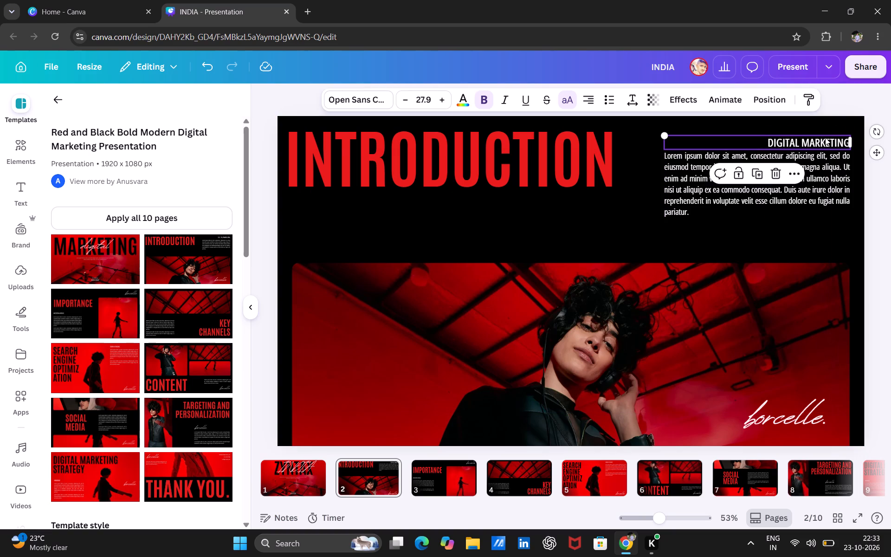
pyautogui.doubleClick(825, 137)
pyautogui.press('BackSpace')
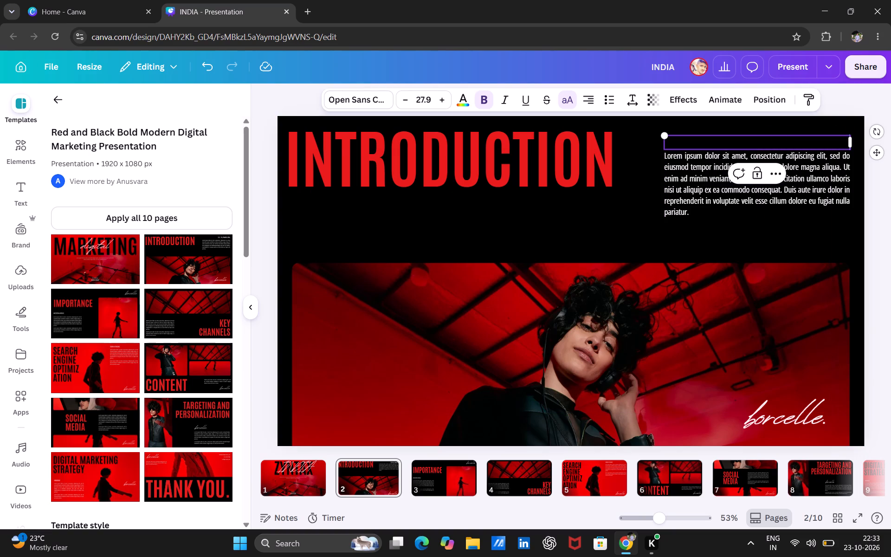
pyautogui.write('ZYN')
pyautogui.press('t')
pyautogui.write('ax india')
pyautogui.click(803, 190)
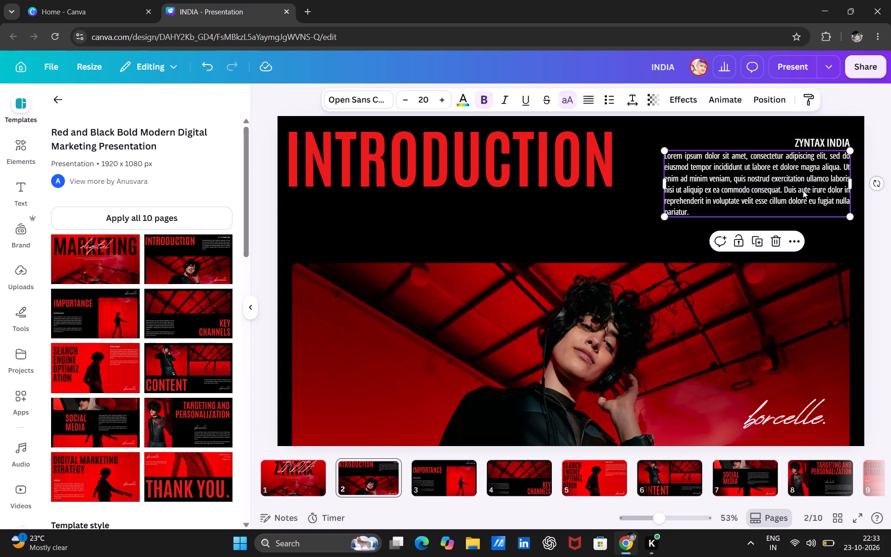
# Move the ZYNTAX INDIA heading up and slightly right, closer to the slide's upper-right corner and clear of the paragraph.
pyautogui.click(812, 150)
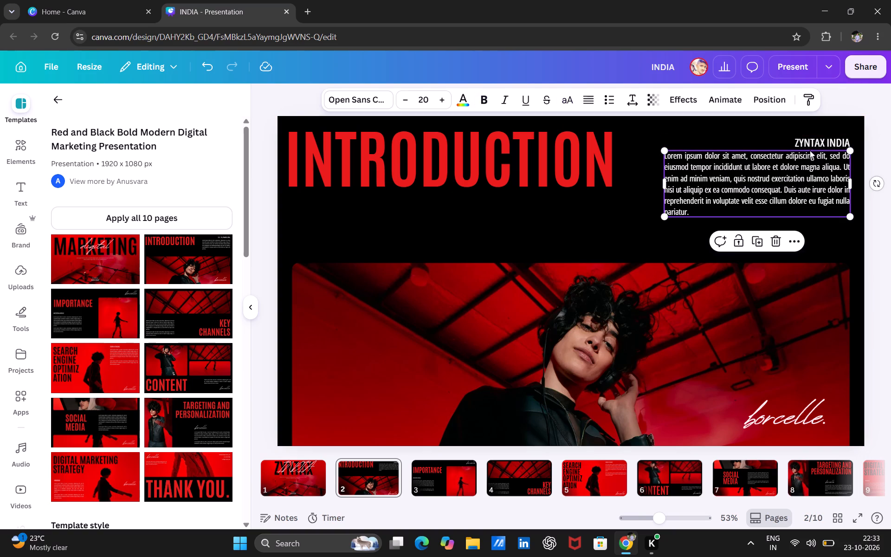
pyautogui.click(812, 140)
pyautogui.moveTo(812, 140); pyautogui.dragTo(823, 125)
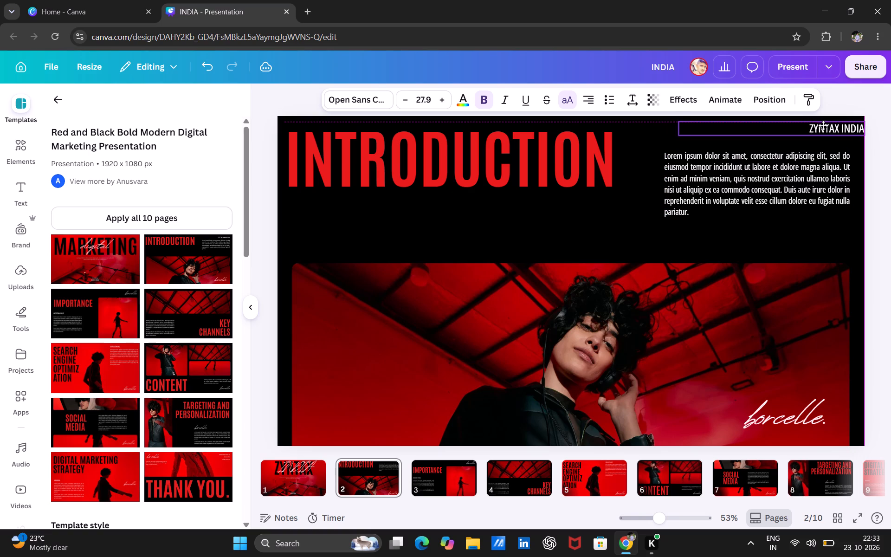
pyautogui.moveTo(823, 125); pyautogui.dragTo(821, 125)
# Replace the placeholder paragraph beneath the ZYNTAX INDIA heading with "Zyntax Ai is the most power ful ai weapon".
pyautogui.doubleClick(820, 168)
pyautogui.click(820, 168)
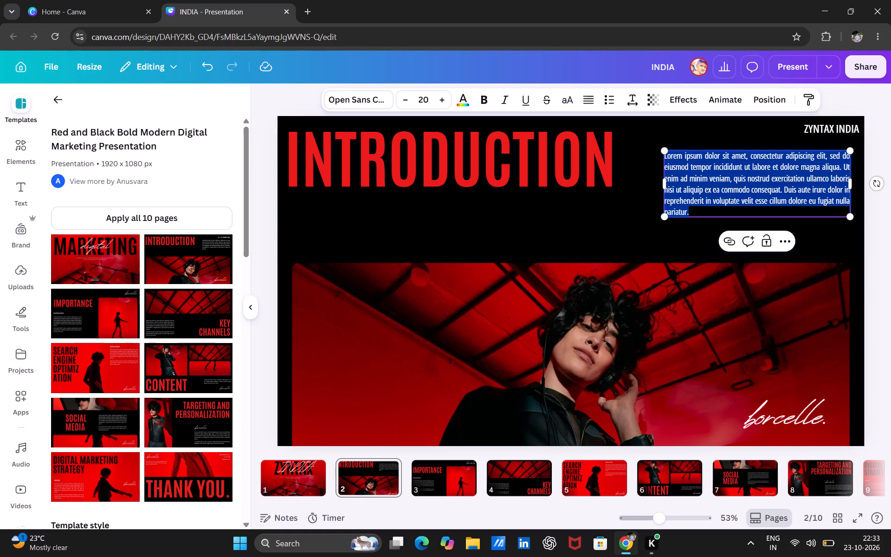
pyautogui.press('BackSpace')
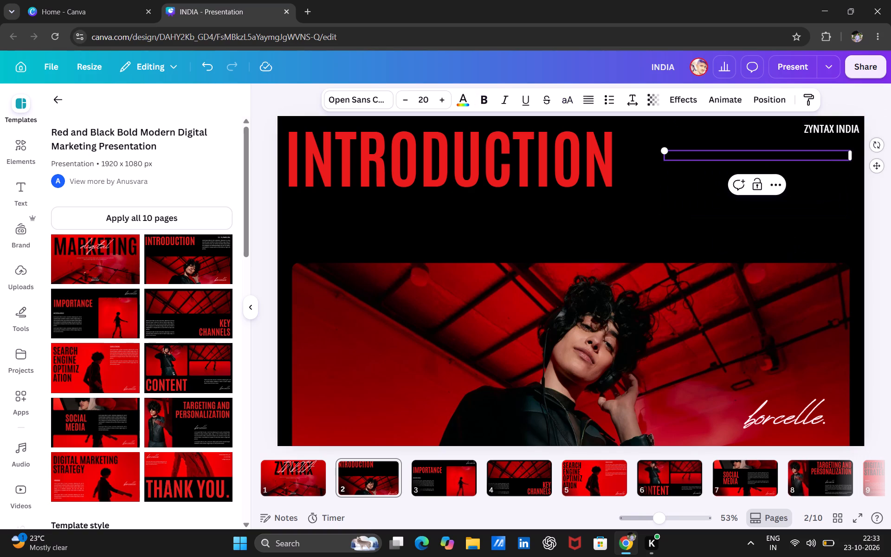
pyautogui.write('Zynta')
pyautogui.write('x')
pyautogui.press('space')
pyautogui.write('Ai')
pyautogui.press('space')
pyautogui.write('is')
pyautogui.press('space')
pyautogui.write('the')
pyautogui.press('space')
pyautogui.write('most')
pyautogui.press('space')
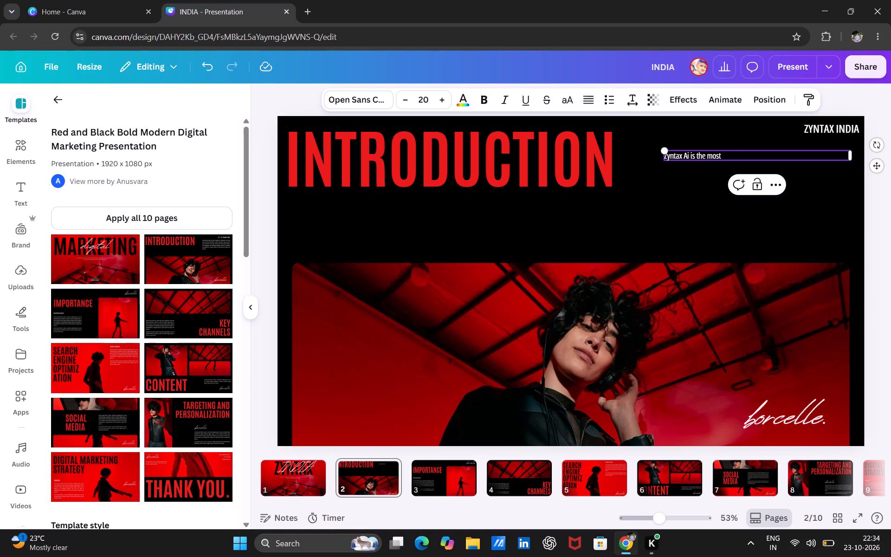
pyautogui.write('power ful')
pyautogui.press('space')
pyautogui.write('ai')
pyautogui.press('space')
pyautogui.press('w')
pyautogui.write('eapon')
pyautogui.press('space')
pyautogui.press('space')
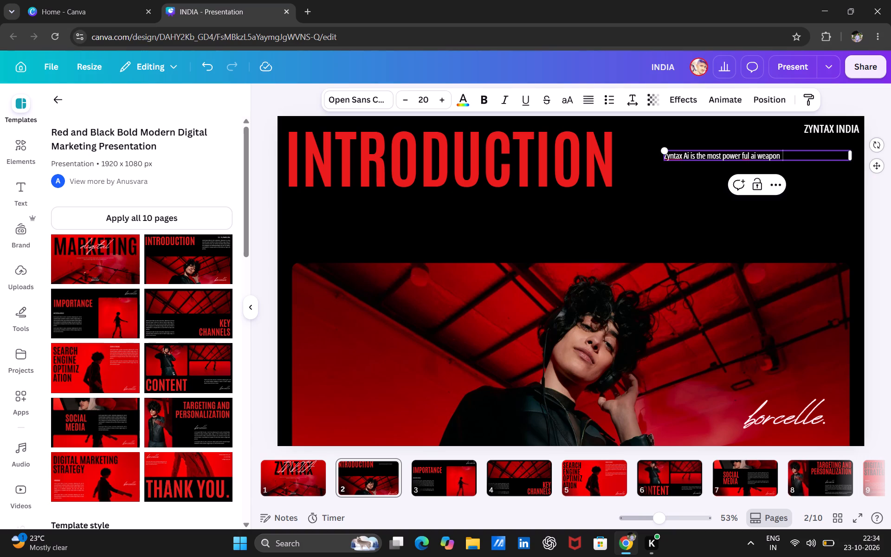
# Continue the introduction paragraph with "to improve your workavaility to find the best Ai strong solution".
pyautogui.write('to improve your worka')
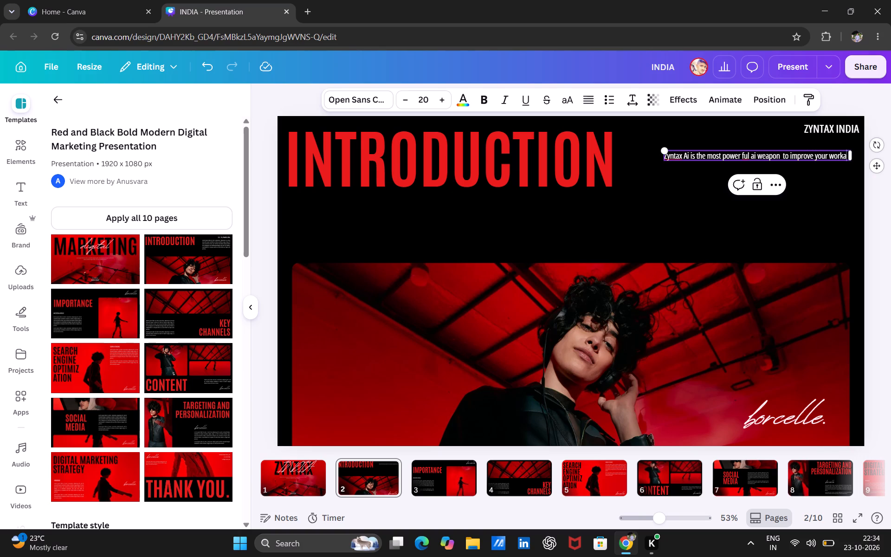
pyautogui.write('vaility to')
pyautogui.press('space')
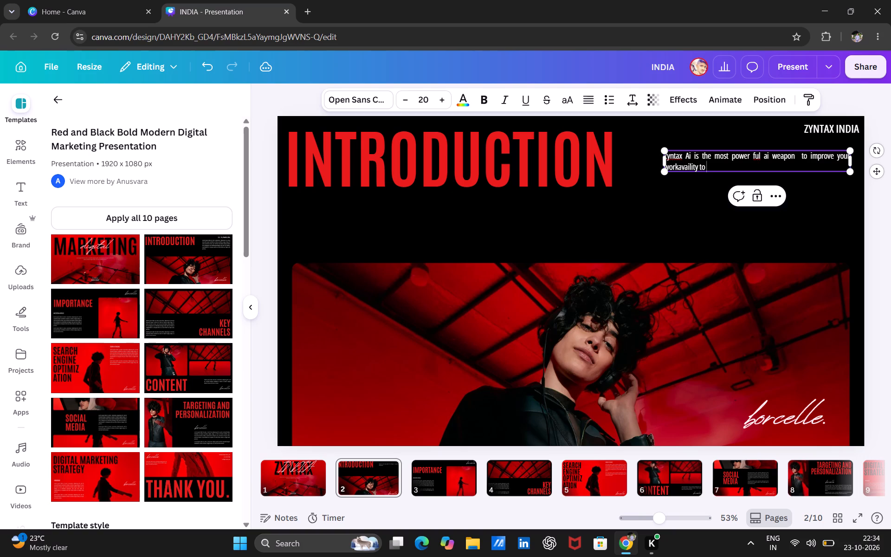
pyautogui.write('fin')
pyautogui.write('d the best or')
pyautogui.press('BackSpace')
pyautogui.press('BackSpace')
pyautogui.write('Ai strong solutiom')
pyautogui.press('BackSpace')
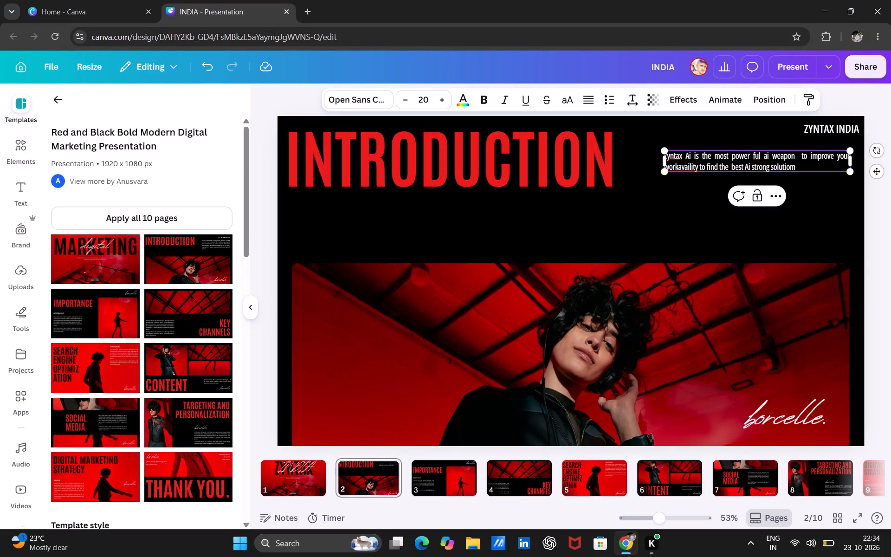
pyautogui.write('n')
# Finish the paragraph's first sentence with "is based on Power Ai tools .".
pyautogui.press('space')
pyautogui.write('is based on')
pyautogui.press('space')
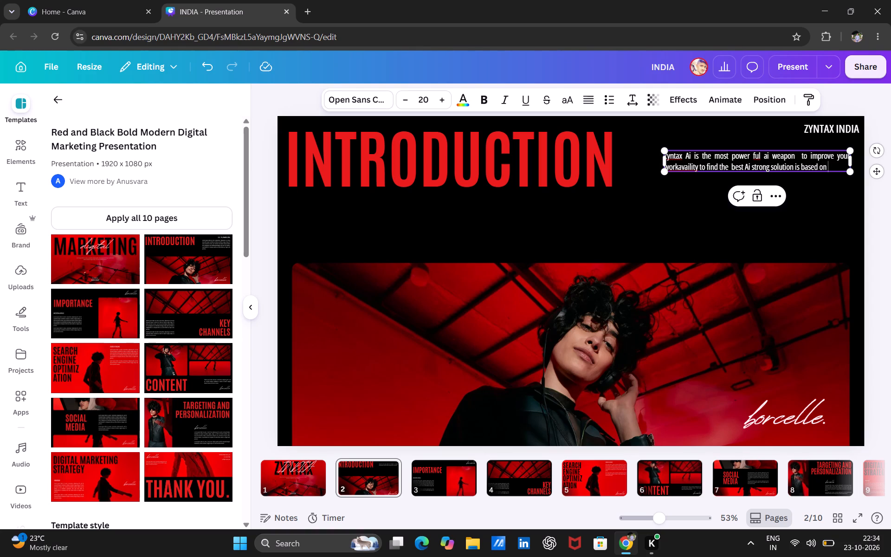
pyautogui.write('Power')
pyautogui.press('space')
pyautogui.write('Ai tools')
pyautogui.press('space')
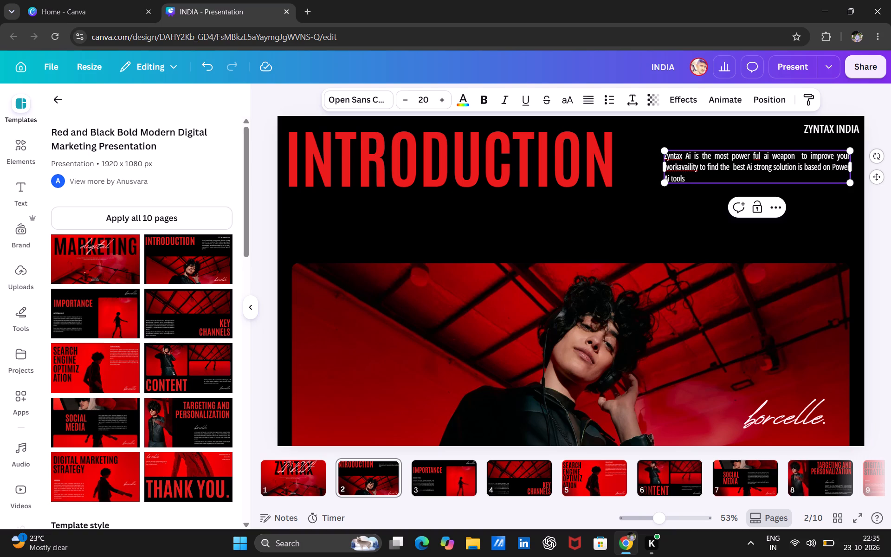
pyautogui.write('.')
pyautogui.press('space')
# Start a new line in the introduction paragraph reading "that are the good for Dentist , realtor ,".
pyautogui.press('Return')
pyautogui.write('that')
pyautogui.press('space')
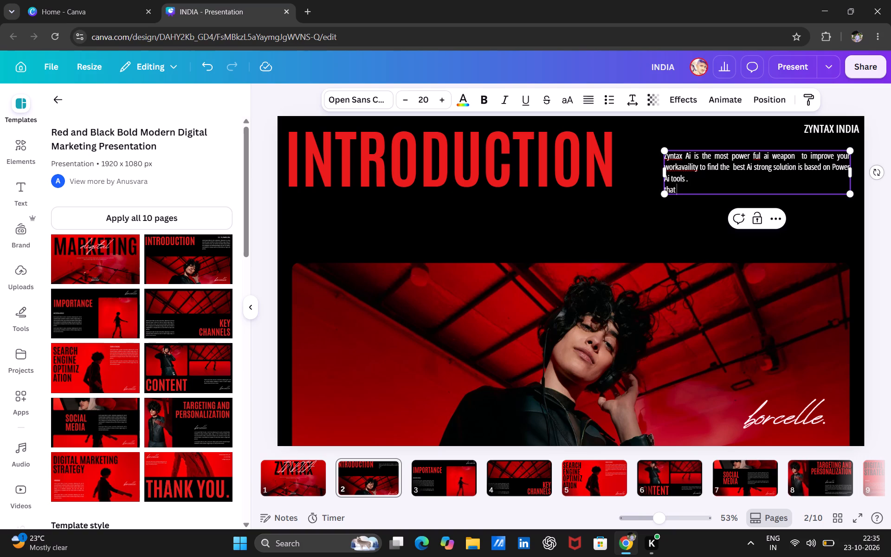
pyautogui.write('are the good')
pyautogui.press('space')
pyautogui.write('for')
pyautogui.press('space')
pyautogui.write('Dent')
pyautogui.write('ist')
pyautogui.press('space')
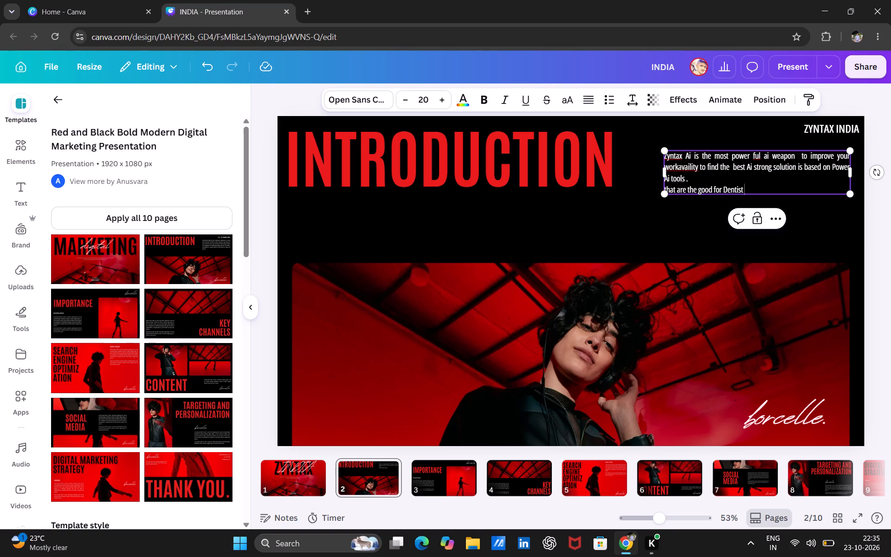
pyautogui.write(',')
pyautogui.press('space')
pyautogui.write('realtor')
pyautogui.press('space')
pyautogui.press('space')
pyautogui.write(',')
pyautogui.press('space')
# Complete the paragraph's last line with "consultan / property dealer .".
pyautogui.write('consultan')
pyautogui.press('space')
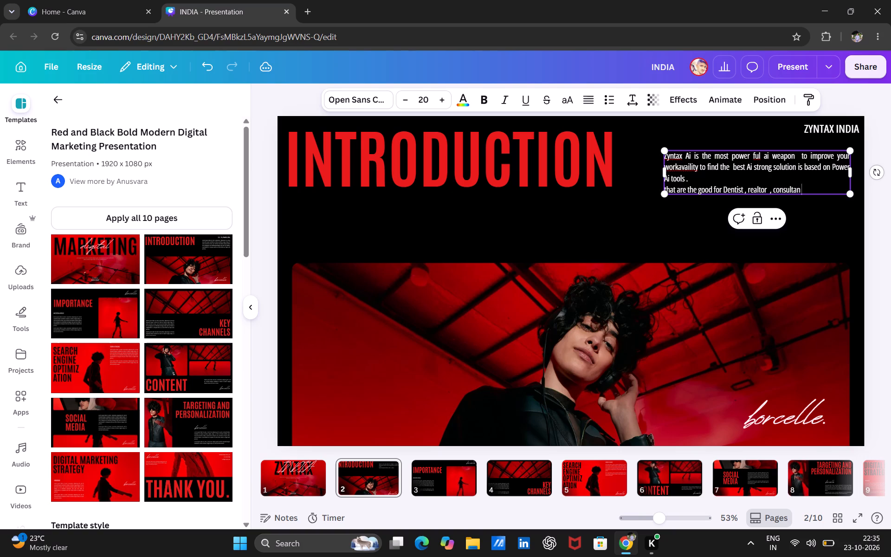
pyautogui.write('/ property dealer')
pyautogui.press('space')
pyautogui.press('space')
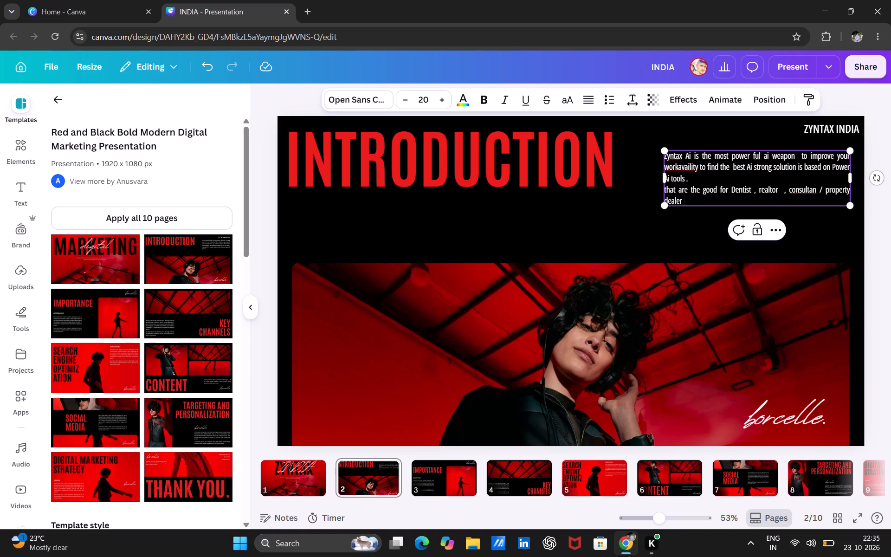
pyautogui.write('.')
pyautogui.press('space')
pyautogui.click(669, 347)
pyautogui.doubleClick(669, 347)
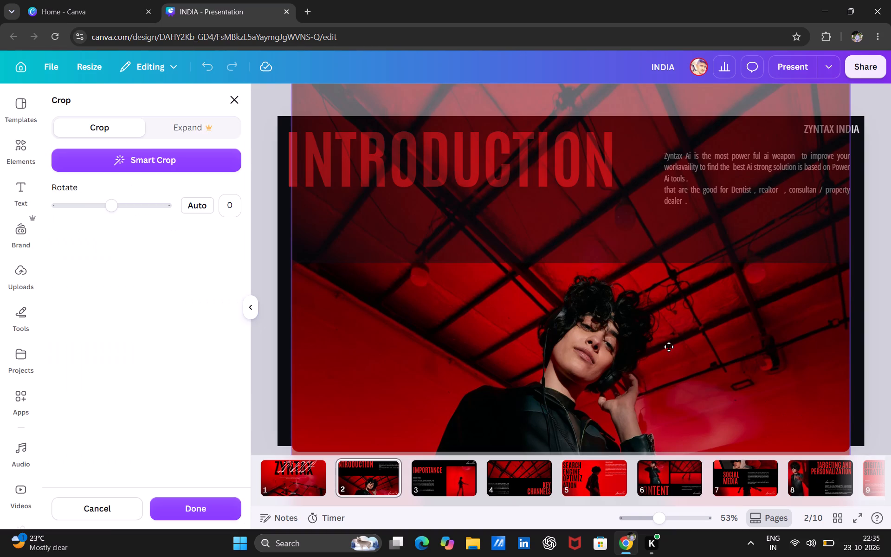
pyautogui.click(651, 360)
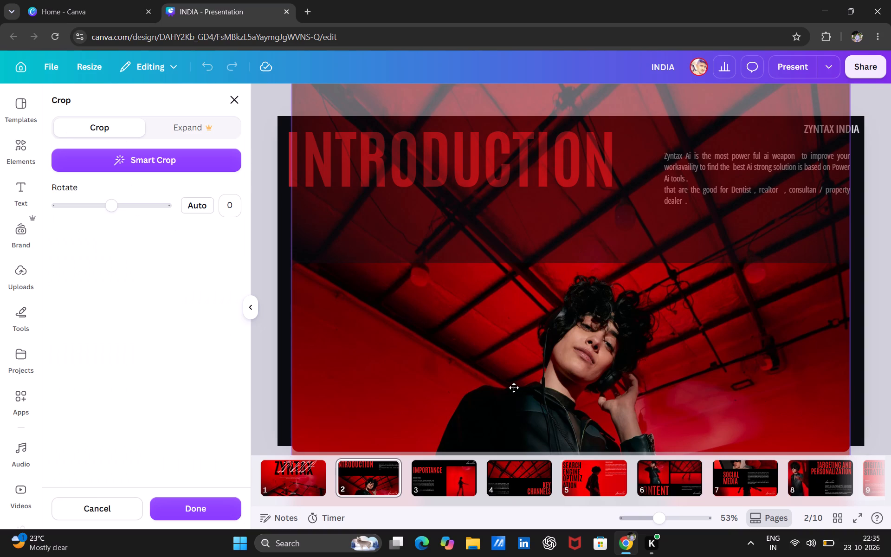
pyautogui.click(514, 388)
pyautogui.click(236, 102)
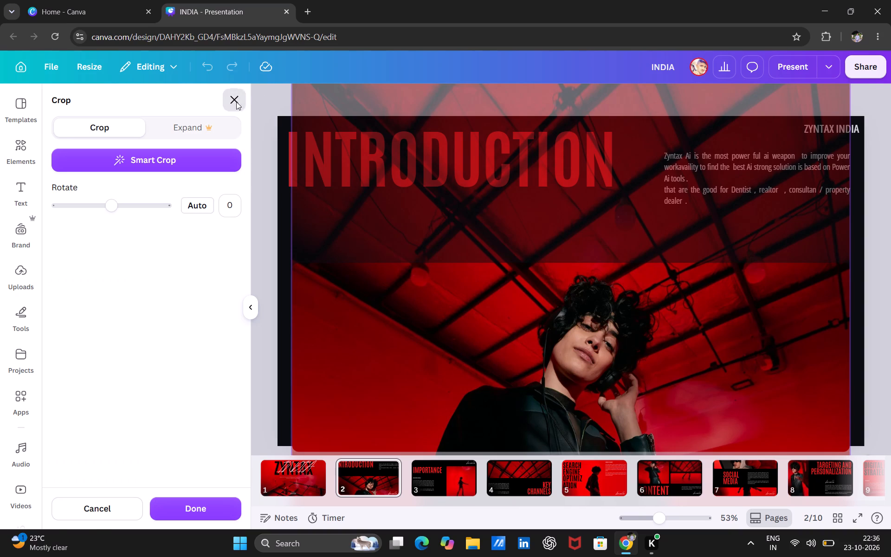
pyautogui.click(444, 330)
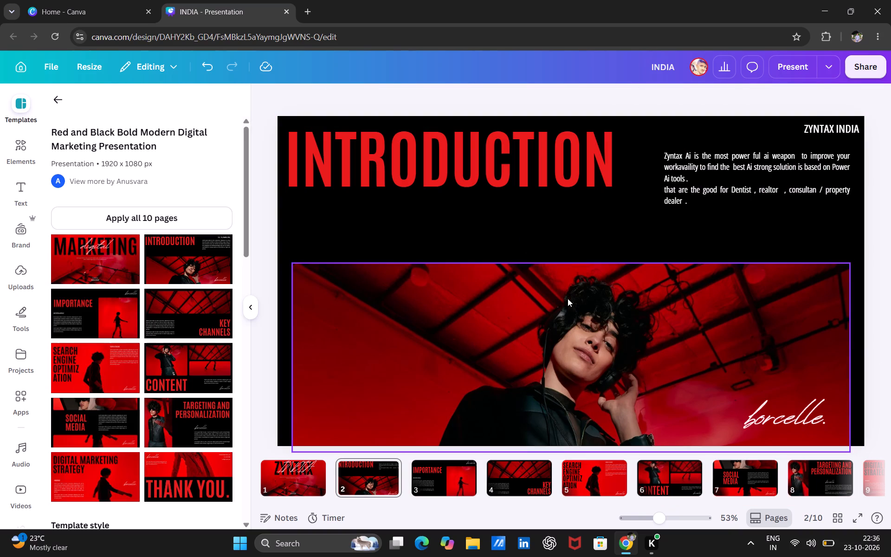
# Replace the photo in the introduction slide's large frame with the uploaded blue AI brain image.
pyautogui.click(568, 298)
pyautogui.click(594, 241)
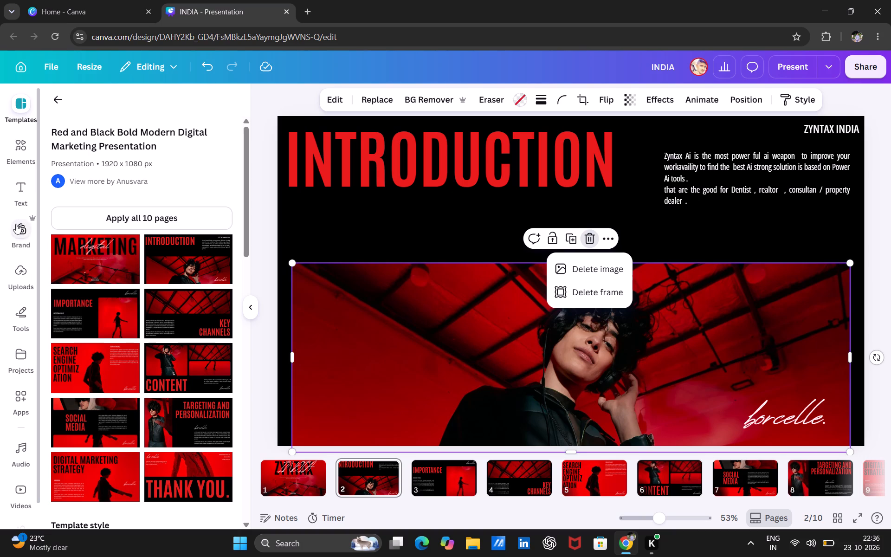
pyautogui.click(23, 266)
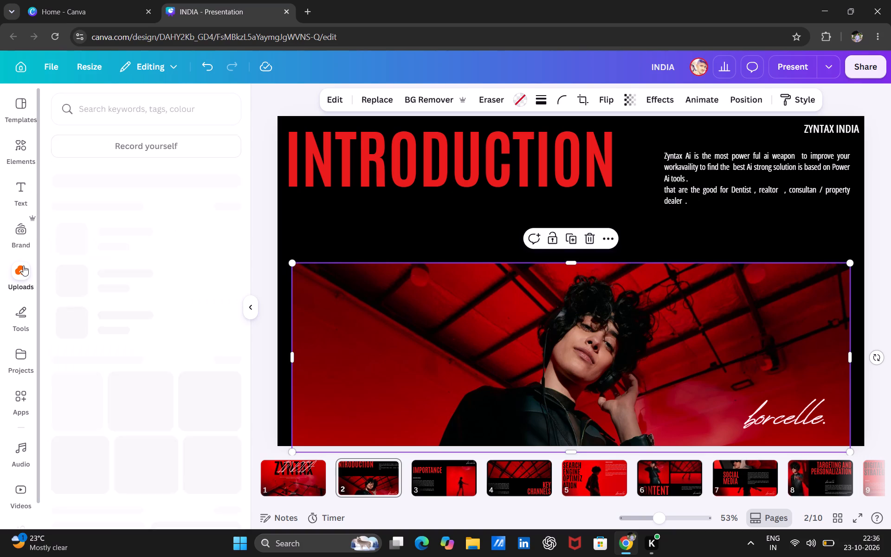
pyautogui.scroll(-1, 129, 346)
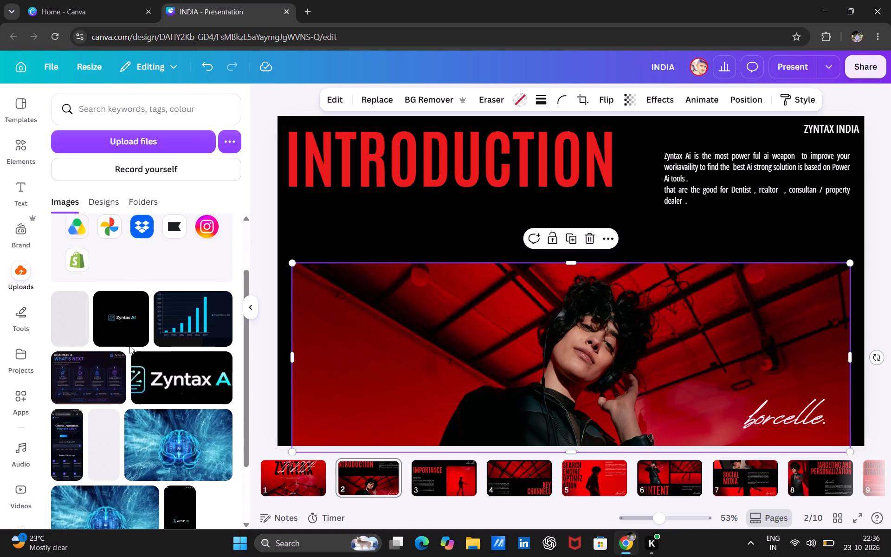
pyautogui.scroll(-1, 129, 346)
pyautogui.click(186, 413)
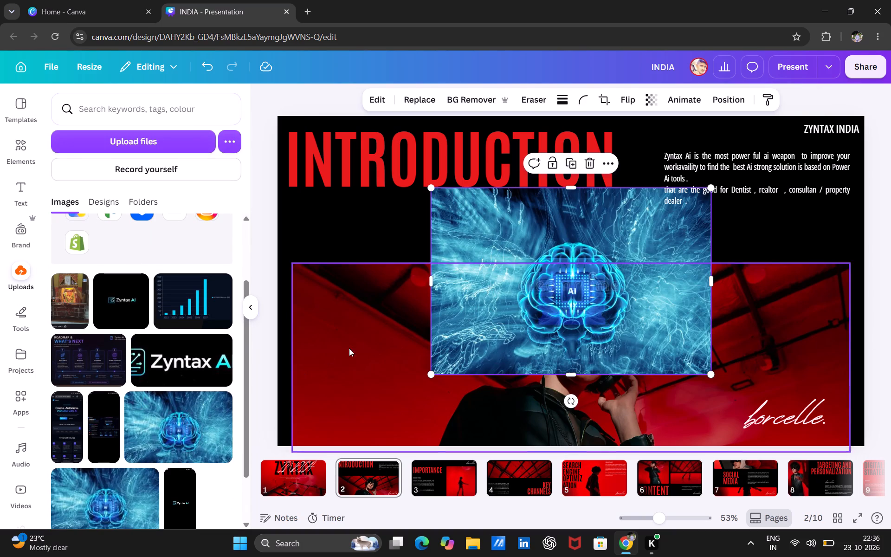
pyautogui.moveTo(543, 295); pyautogui.dragTo(551, 356)
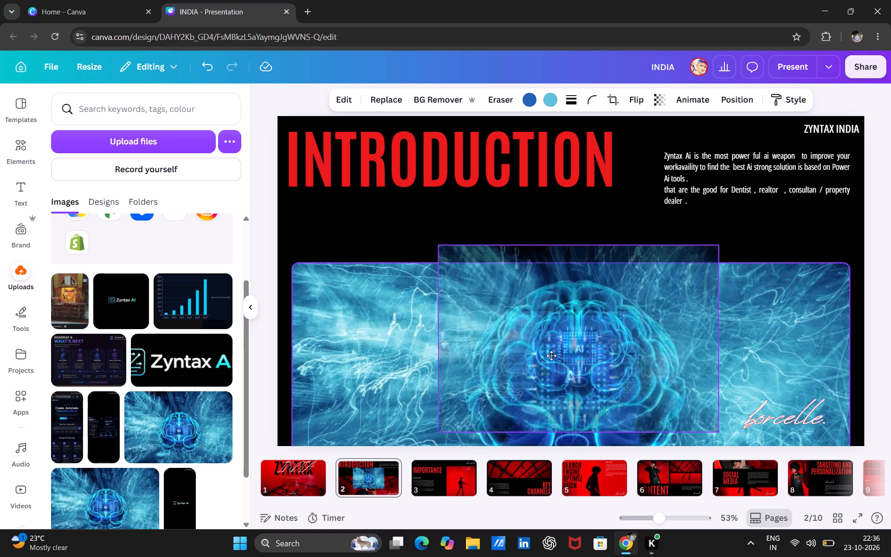
pyautogui.moveTo(551, 356); pyautogui.dragTo(552, 374)
pyautogui.click(518, 349)
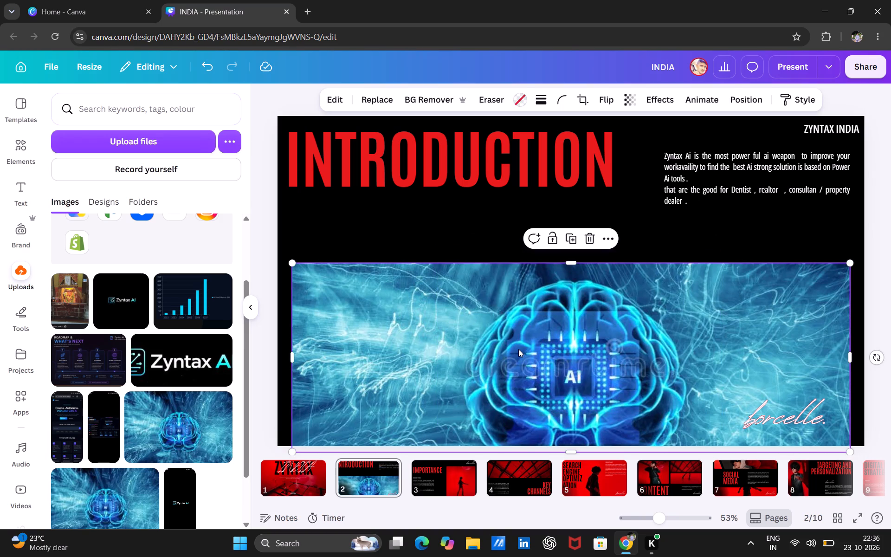
# Replace the "borcelle." signature text over the introduction slide's image with "\zyntax".
pyautogui.doubleClick(793, 432)
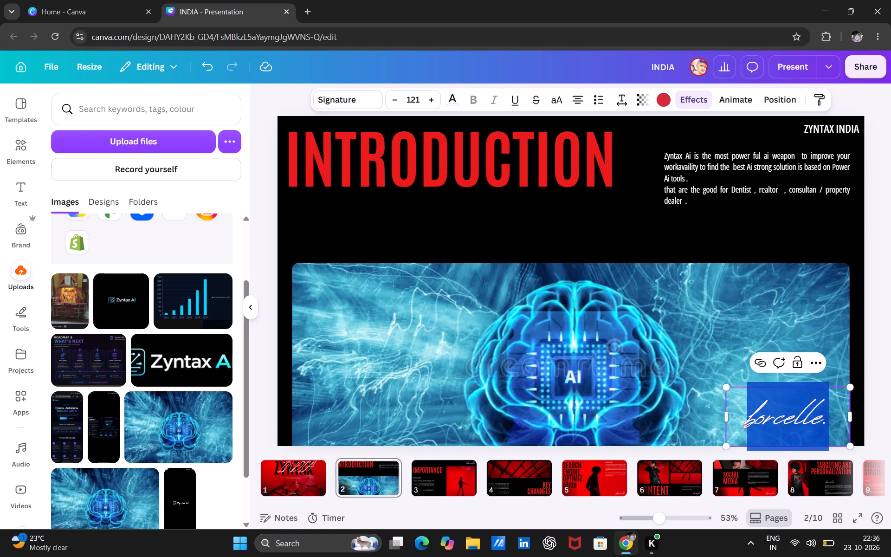
pyautogui.press('\\')
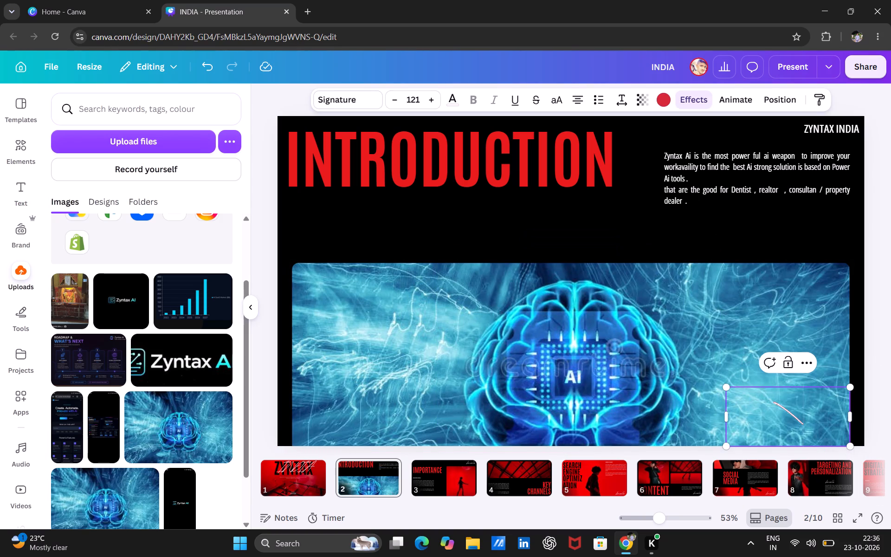
pyautogui.write('zy')
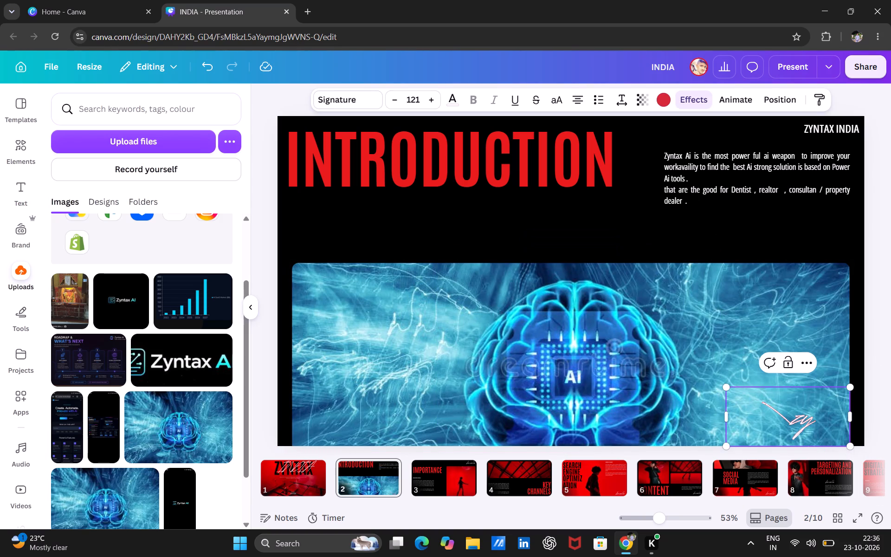
pyautogui.write('ntax')
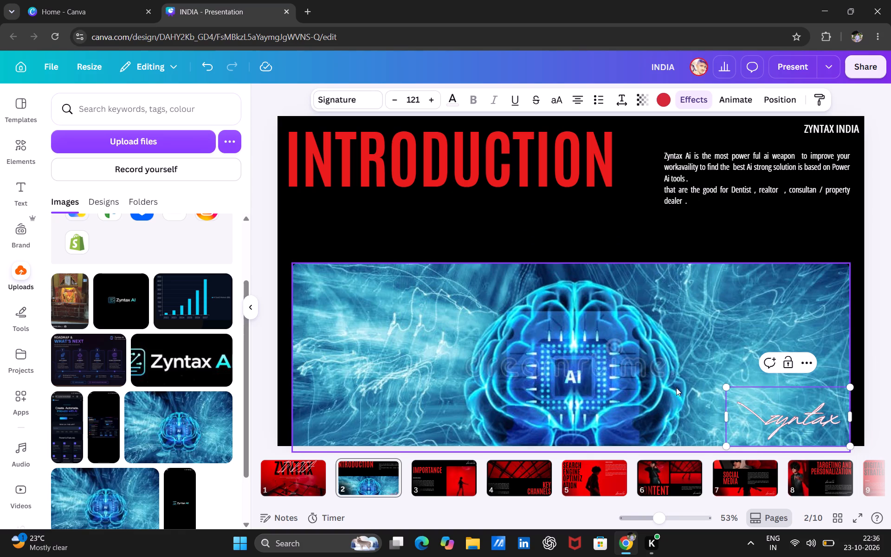
pyautogui.click(676, 388)
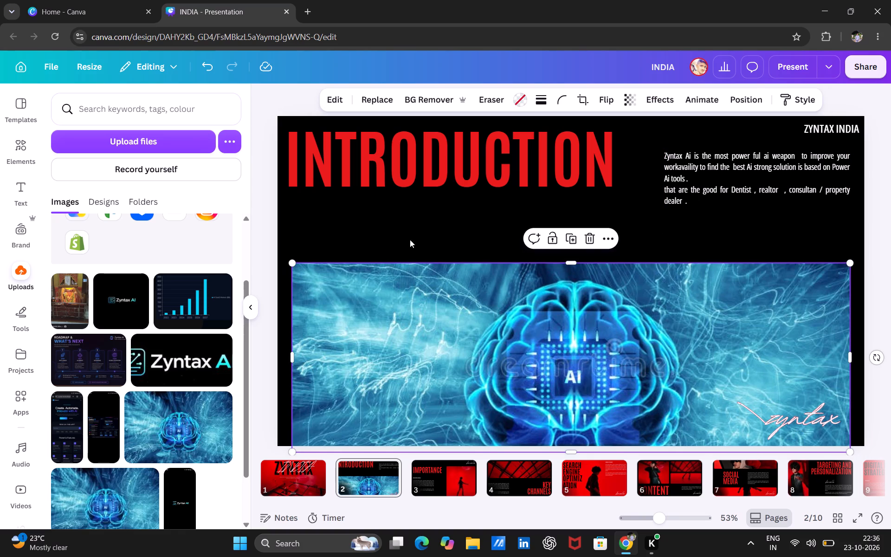
pyautogui.click(382, 226)
# Go to slide 3 and retype its large red title as "importance".
pyautogui.press('Right')
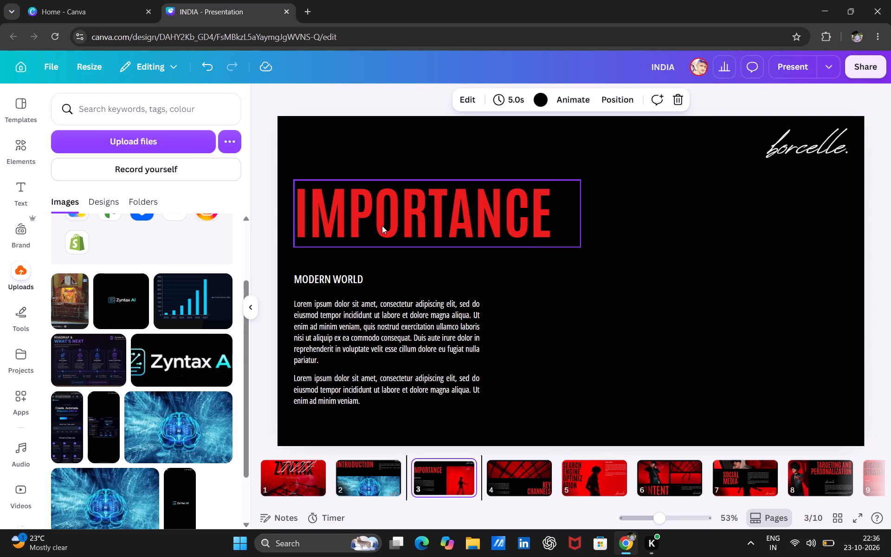
pyautogui.click(379, 223)
pyautogui.doubleClick(379, 223)
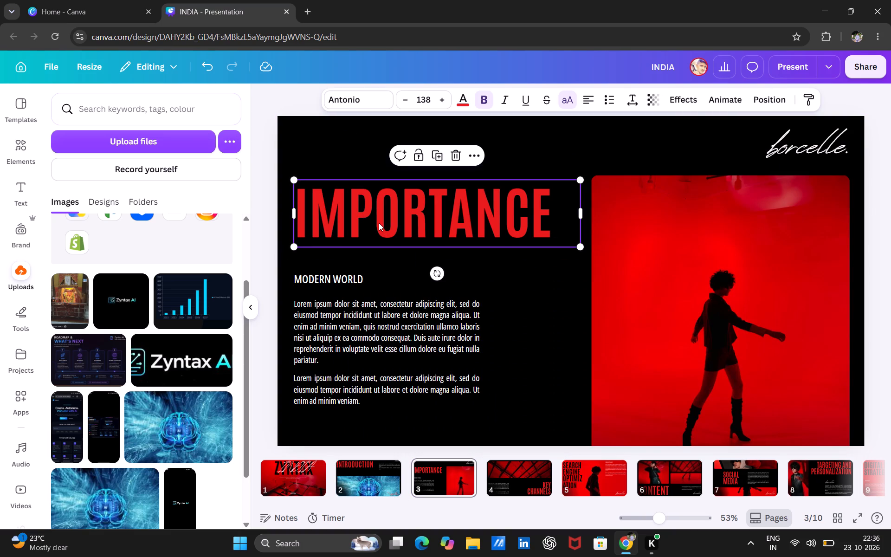
pyautogui.press('BackSpace')
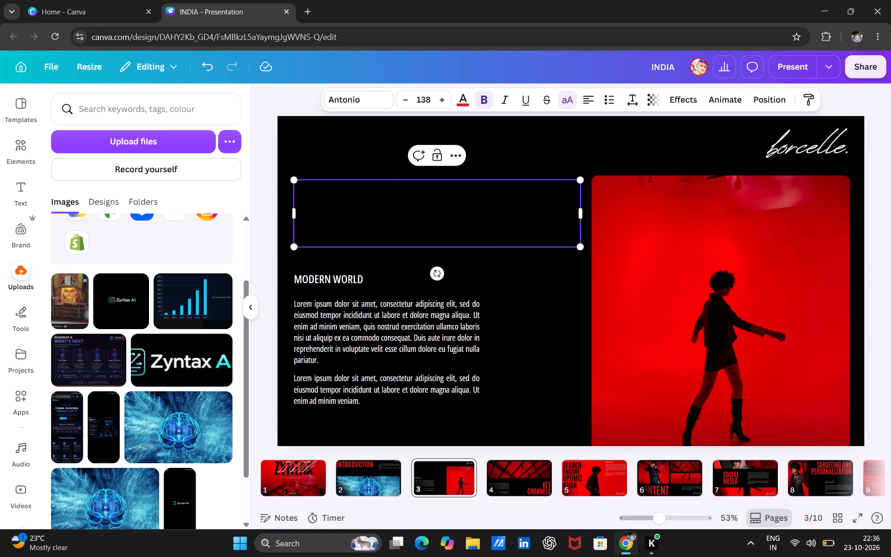
pyautogui.write('import')
pyautogui.write('ance')
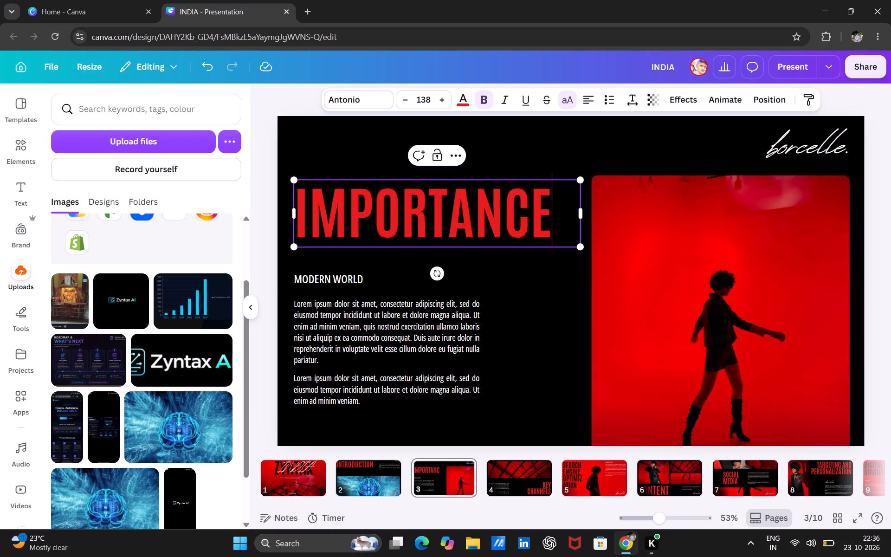
pyautogui.press('space')
# Change the "MODERN WORLD" subheading on slide 3 to "in modern world".
pyautogui.doubleClick(324, 278)
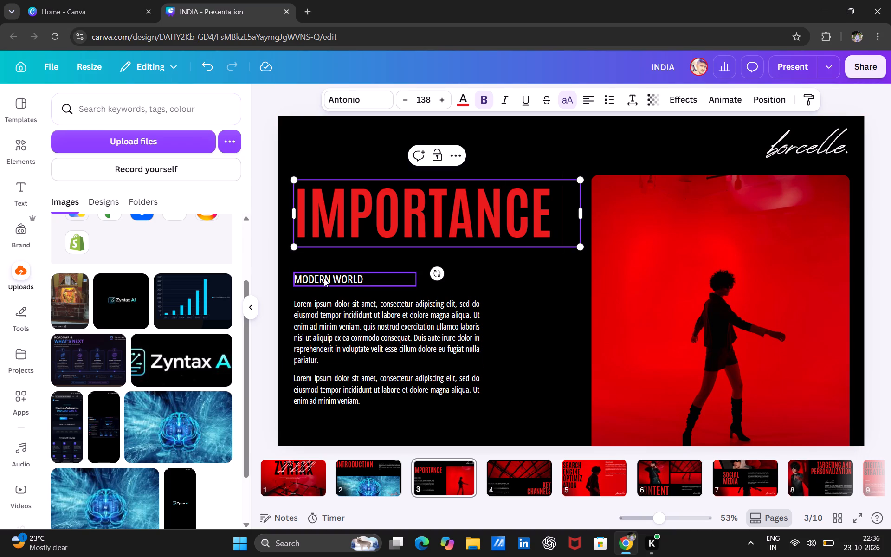
pyautogui.click(324, 278)
pyautogui.press('BackSpace')
pyautogui.write('in mo')
pyautogui.write('dern world')
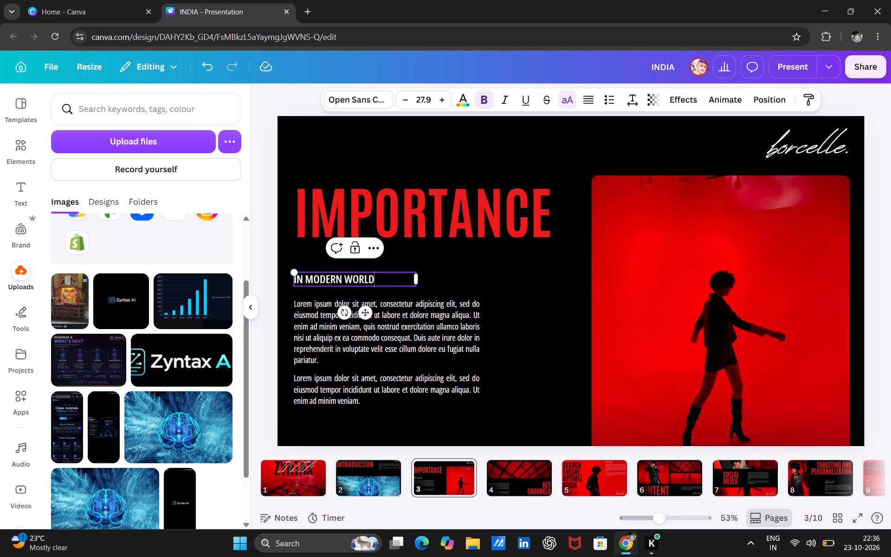
# Replace the first placeholder paragraph under slide 3's subheading with "in modern world ,".
pyautogui.doubleClick(329, 338)
pyautogui.click(329, 338)
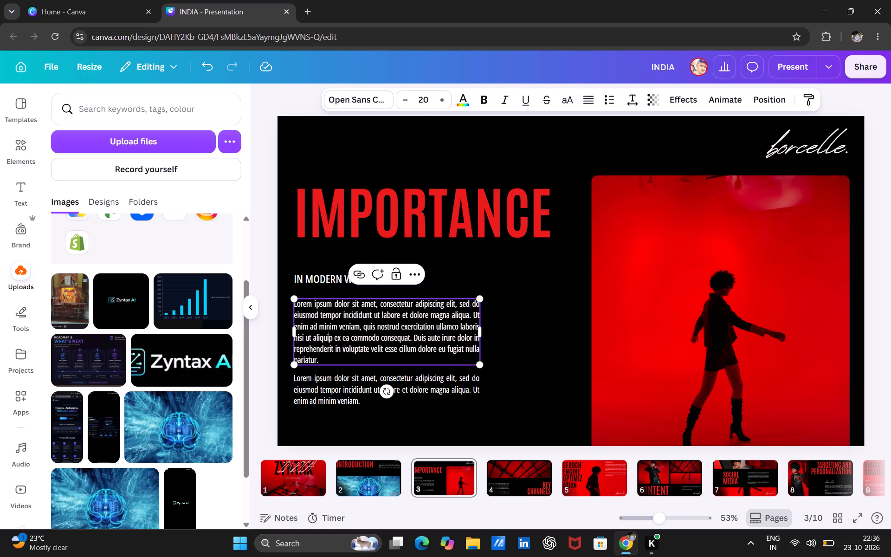
pyautogui.press('BackSpace')
pyautogui.doubleClick(329, 338)
pyautogui.doubleClick(329, 338)
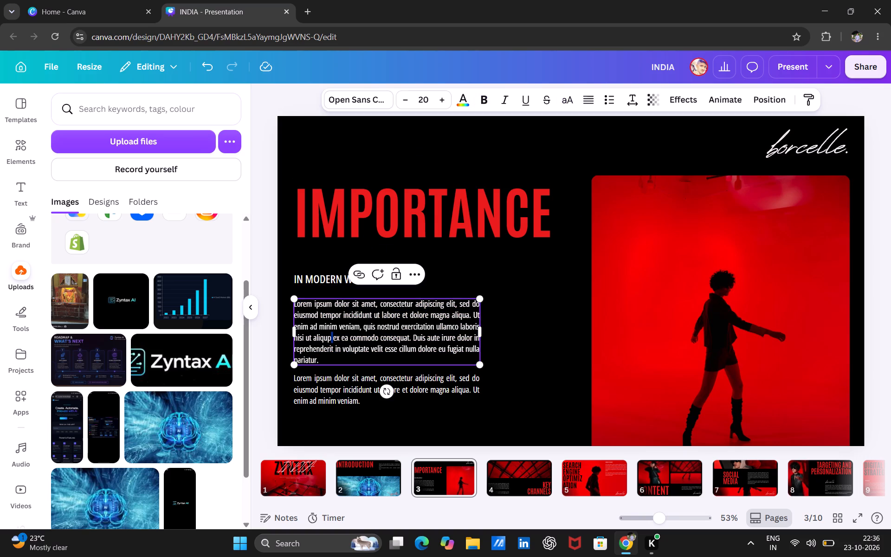
pyautogui.click(329, 338)
pyautogui.hotkey('ctrl', 'a')
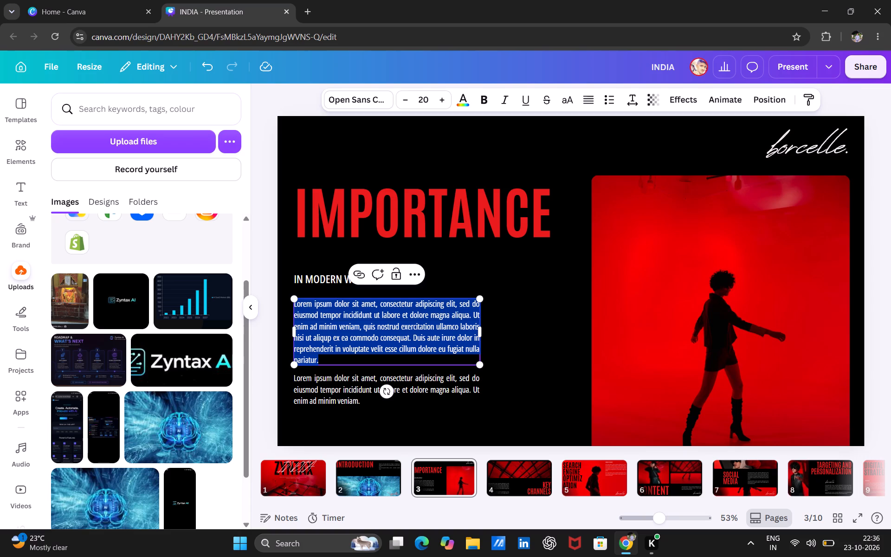
pyautogui.press('BackSpace')
pyautogui.write('in')
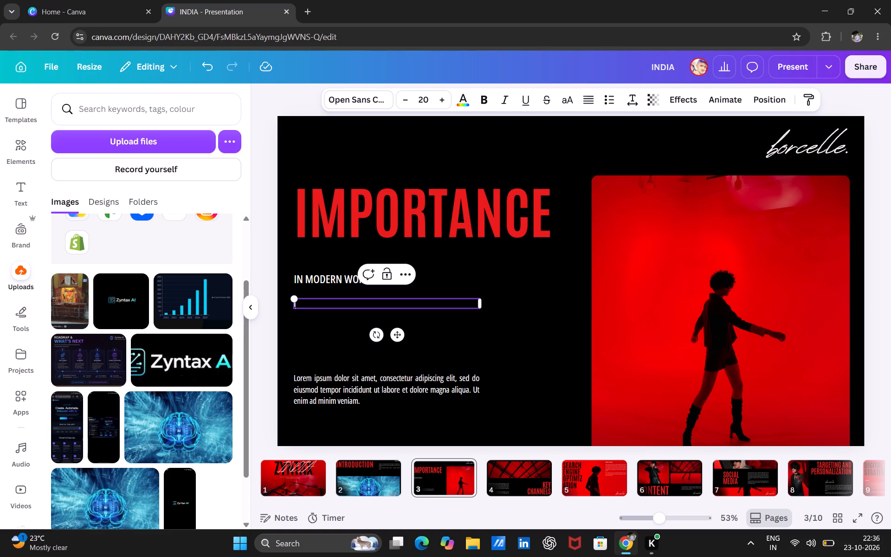
pyautogui.press('space')
pyautogui.write('modern world ,')
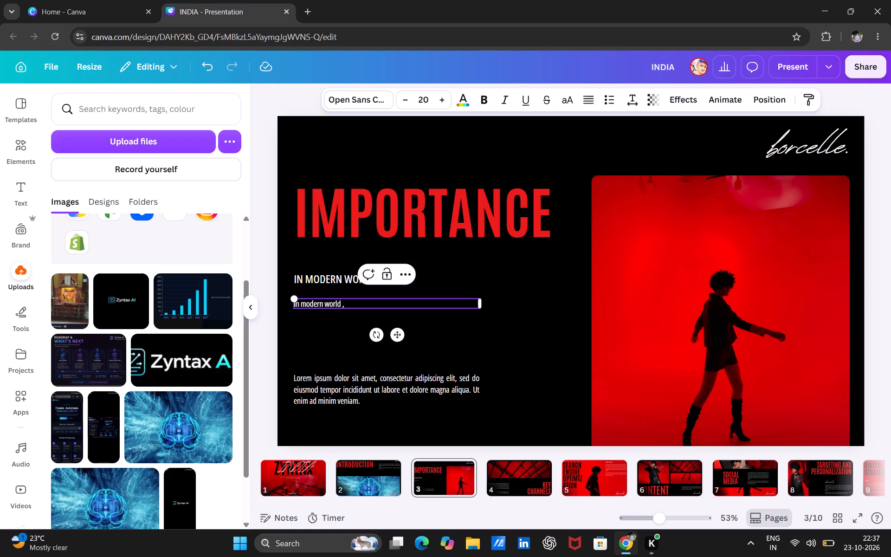
# Add a new line to the paragraph reading "the Zyntax Ai provide world top advace ai automation that are".
pyautogui.press('Return')
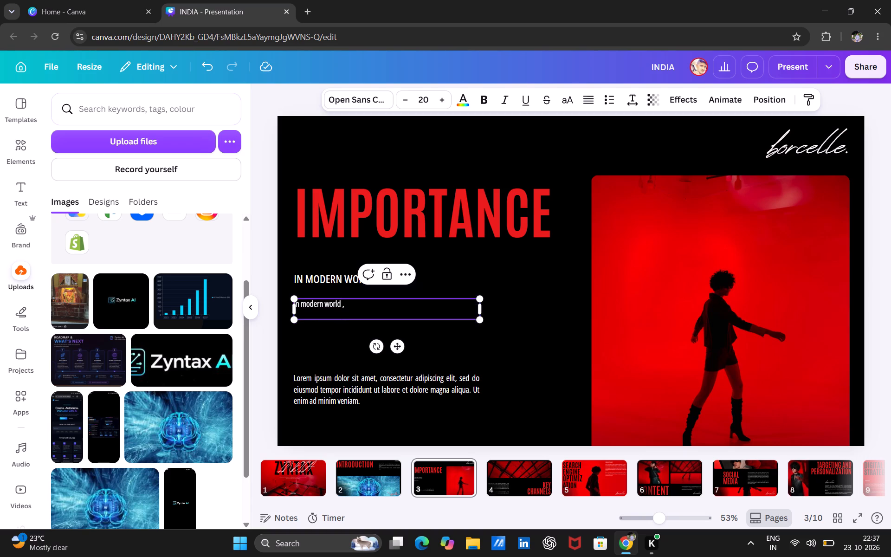
pyautogui.write('the')
pyautogui.press('space')
pyautogui.write('Zyntax Ai')
pyautogui.press('space')
pyautogui.write('provide world top')
pyautogui.press('space')
pyautogui.write('advace ai automation that are')
pyautogui.press('space')
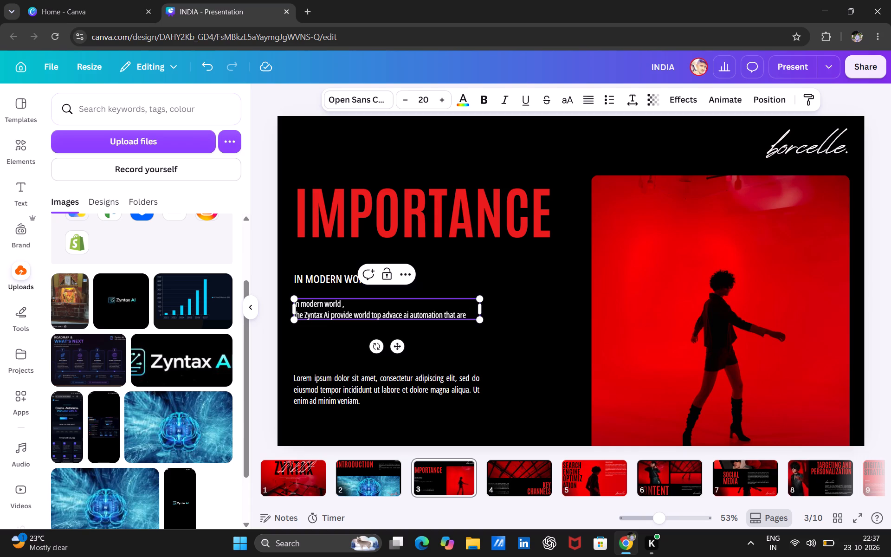
# Continue the sentence with "to help your bussinesses . and grow your bussiness with ai .".
pyautogui.press('space')
pyautogui.write('to he')
pyautogui.write('lp your')
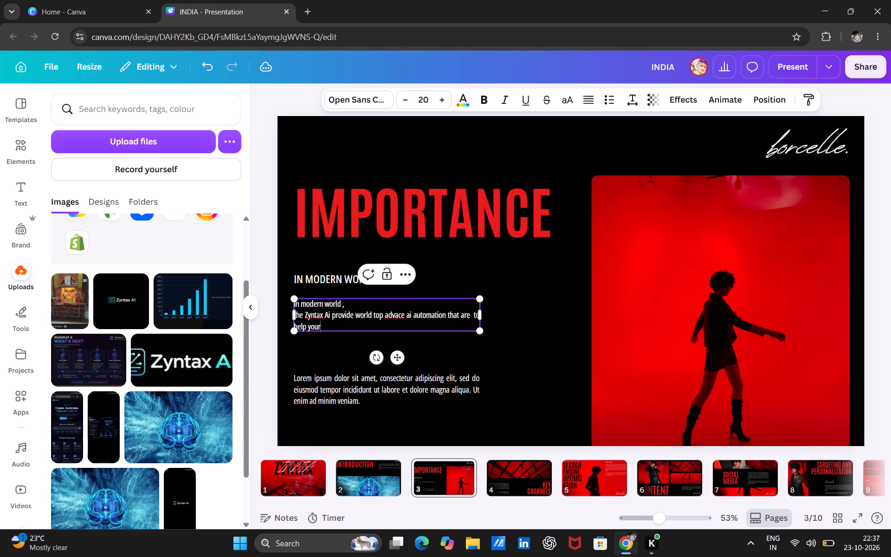
pyautogui.press('space')
pyautogui.write('bussinesses')
pyautogui.press('space')
pyautogui.write('. and grow')
pyautogui.press('space')
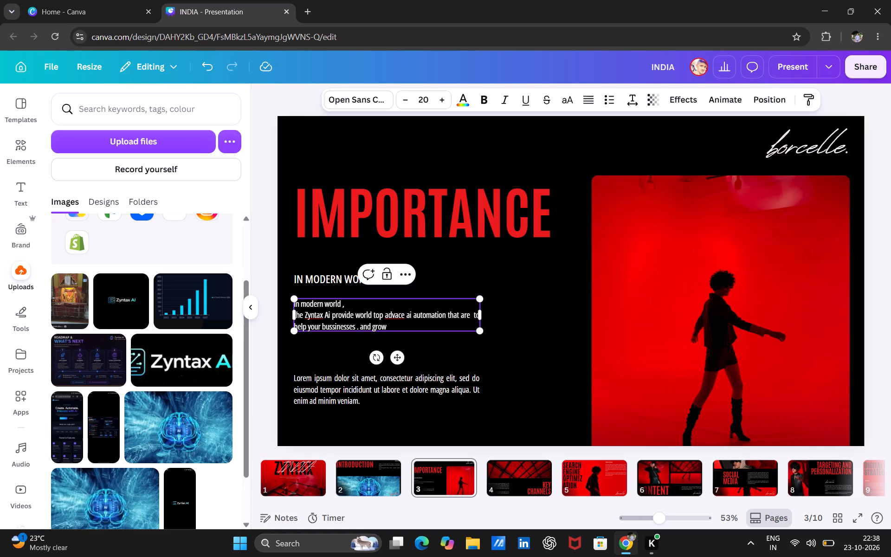
pyautogui.write('your bi')
pyautogui.press('BackSpace')
pyautogui.write('ussiness with ai')
pyautogui.press('space')
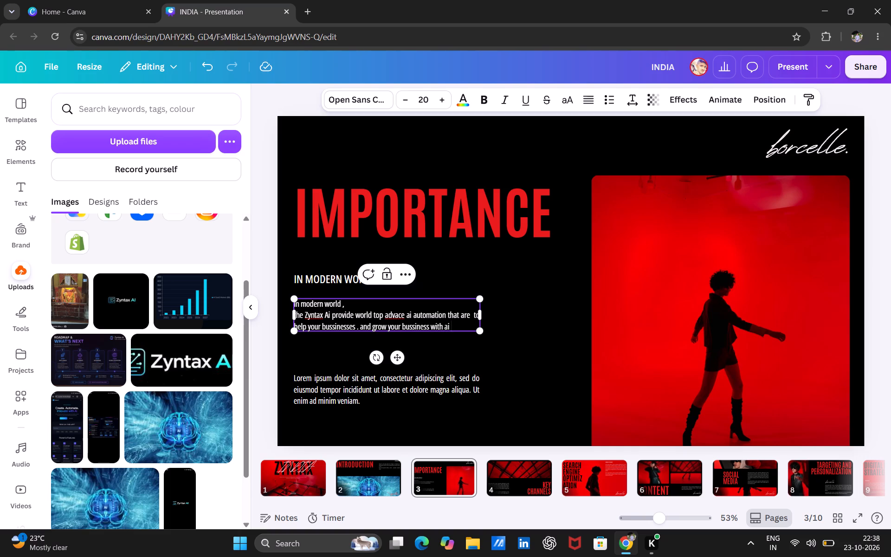
pyautogui.press('.')
# Add a new paragraph after a blank line in slide 3's body text reading "i hope all are the understand to make and".
pyautogui.press('Return')
pyautogui.press('Return')
pyautogui.write('i')
pyautogui.press('space')
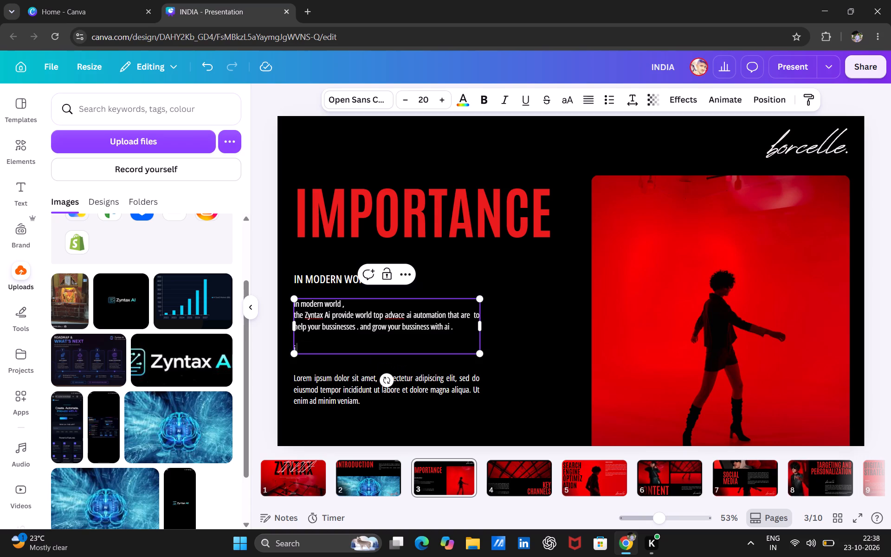
pyautogui.write('hope all are the')
pyautogui.press('space')
pyautogui.write('understand')
pyautogui.press('space')
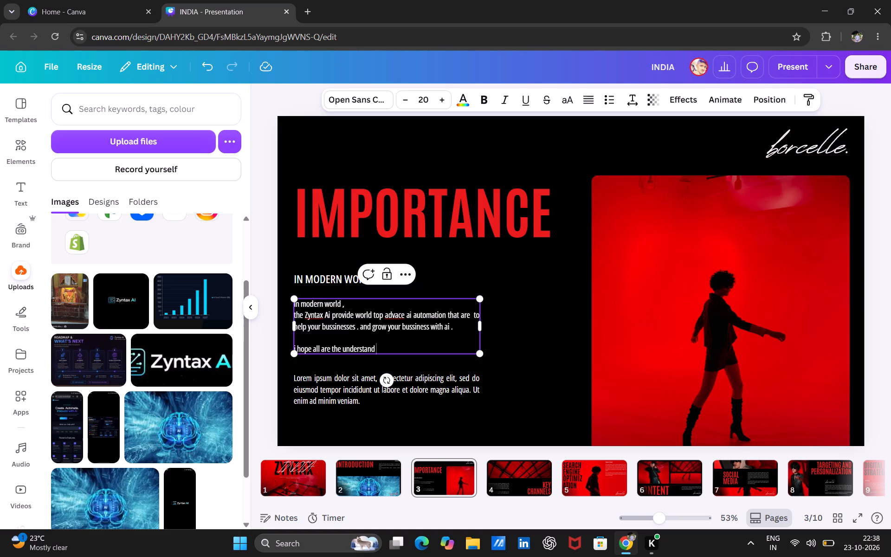
pyautogui.press('space')
pyautogui.press('t')
pyautogui.write('o make and')
pyautogui.press('space')
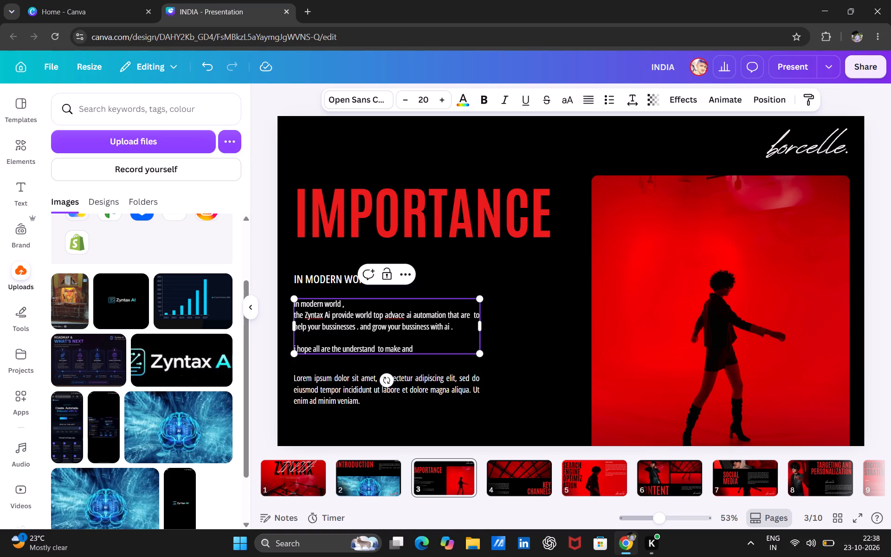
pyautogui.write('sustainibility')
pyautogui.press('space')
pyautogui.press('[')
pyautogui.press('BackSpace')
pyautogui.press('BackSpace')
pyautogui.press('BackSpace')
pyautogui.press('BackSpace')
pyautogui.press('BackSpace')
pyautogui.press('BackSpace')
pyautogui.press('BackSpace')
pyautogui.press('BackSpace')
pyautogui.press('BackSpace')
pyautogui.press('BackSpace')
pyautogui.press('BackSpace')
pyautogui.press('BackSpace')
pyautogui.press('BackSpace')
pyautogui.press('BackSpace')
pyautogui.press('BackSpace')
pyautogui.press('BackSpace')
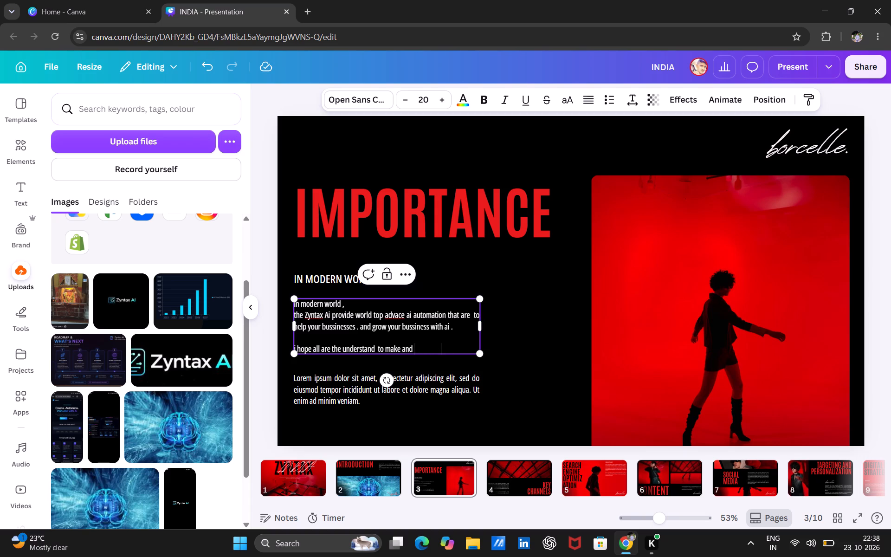
# Continue slide 3's new body paragraph with "provide availity and use it and".
pyautogui.press('space')
pyautogui.write('provide availity and use')
pyautogui.press('space')
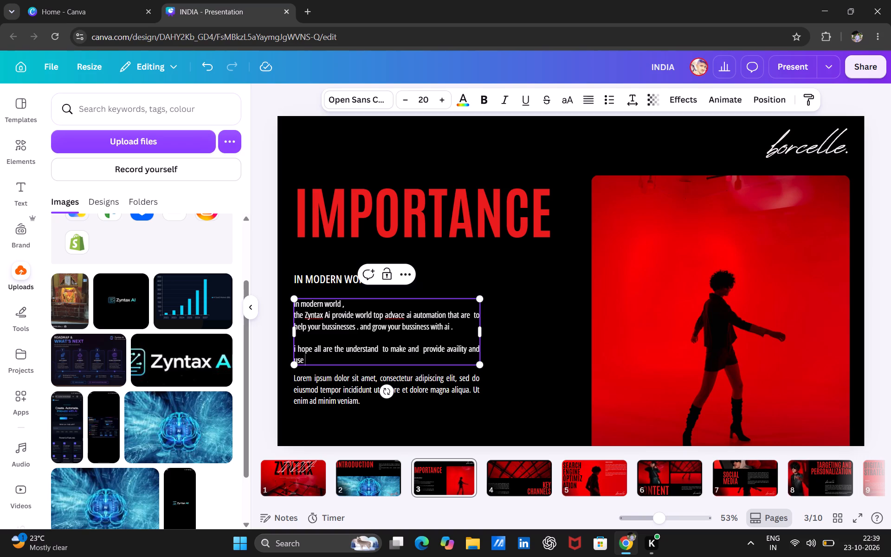
pyautogui.write('it and')
pyautogui.press('space')
# Finish the paragraph with "plz fill the feedback to improve more in our ai solution .".
pyautogui.write('plz')
pyautogui.press('space')
pyautogui.write('fee\\')
pyautogui.press('BackSpace')
pyautogui.press('BackSpace')
pyautogui.press('BackSpace')
pyautogui.write('ill tj')
pyautogui.press('BackSpace')
pyautogui.write('he')
pyautogui.press('space')
pyautogui.write('feedback to improve more in our ai solu')
pyautogui.write('tion')
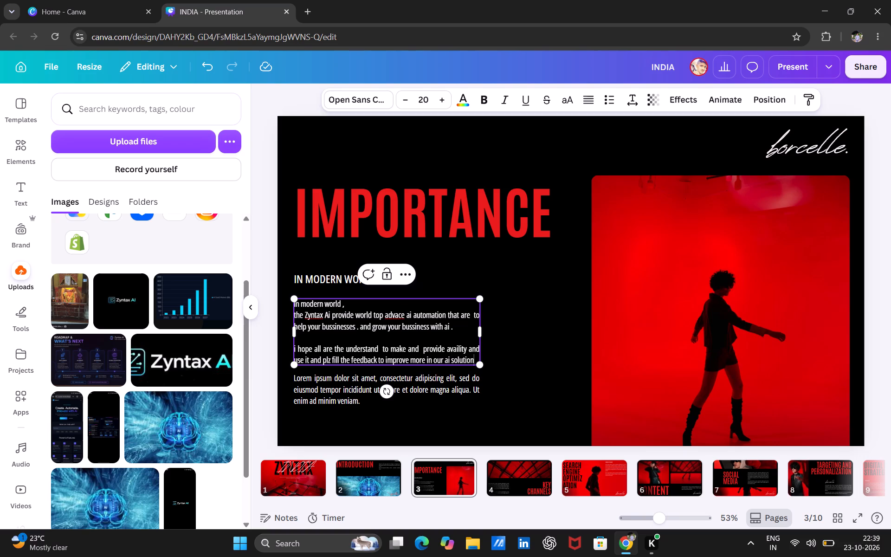
pyautogui.press('space')
pyautogui.press('.')
pyautogui.click(521, 307)
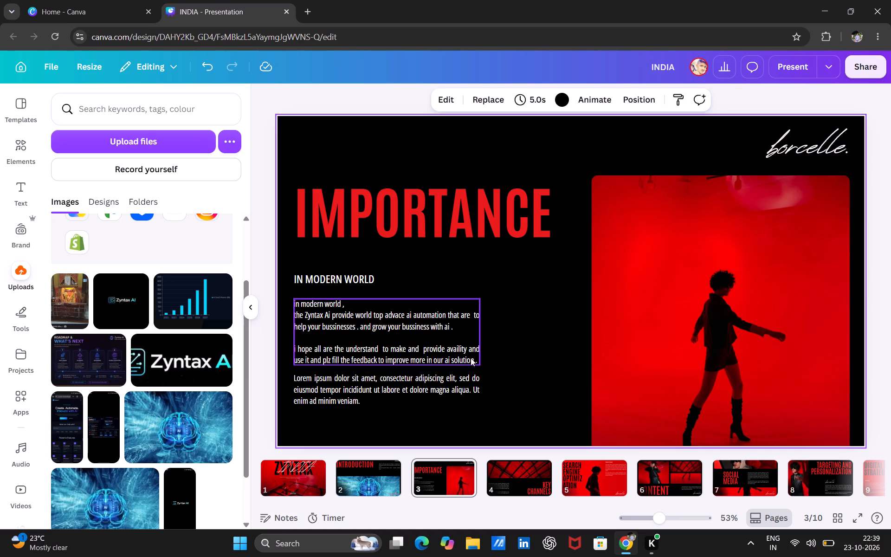
# Replace slide 3's remaining Lorem ipsum paragraph with "Zyntax Ai is the most powerfull ai".
pyautogui.doubleClick(452, 390)
pyautogui.press('BackSpace')
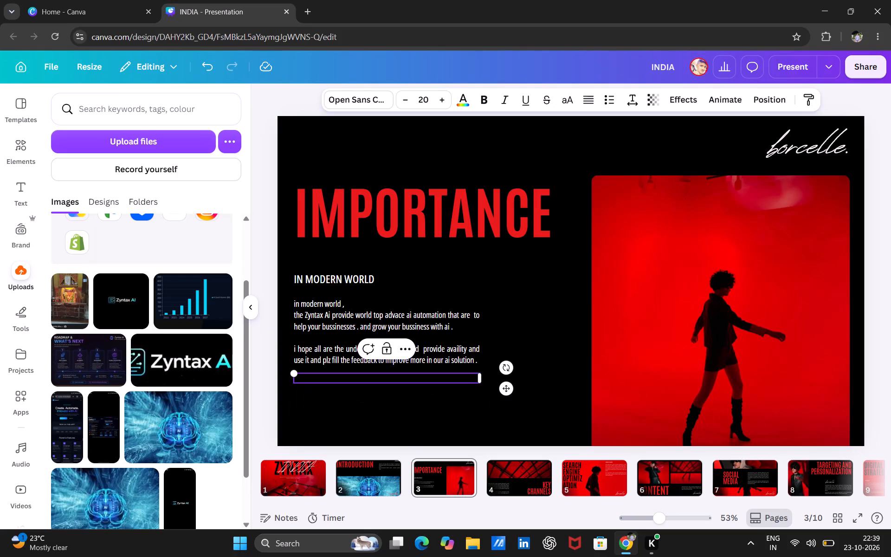
pyautogui.press('z')
pyautogui.press('BackSpace')
pyautogui.write('Zyntax')
pyautogui.press('space')
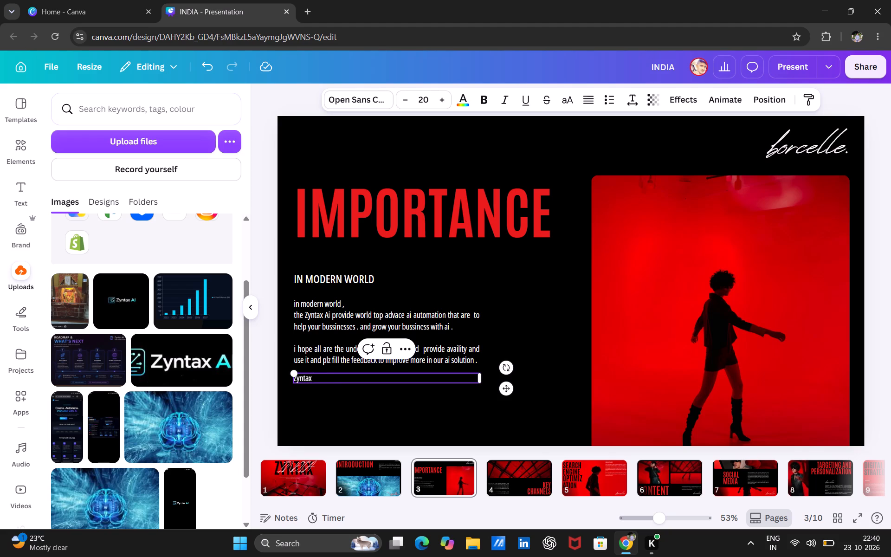
pyautogui.write('Ai')
pyautogui.press('space')
pyautogui.write('is the')
pyautogui.press('space')
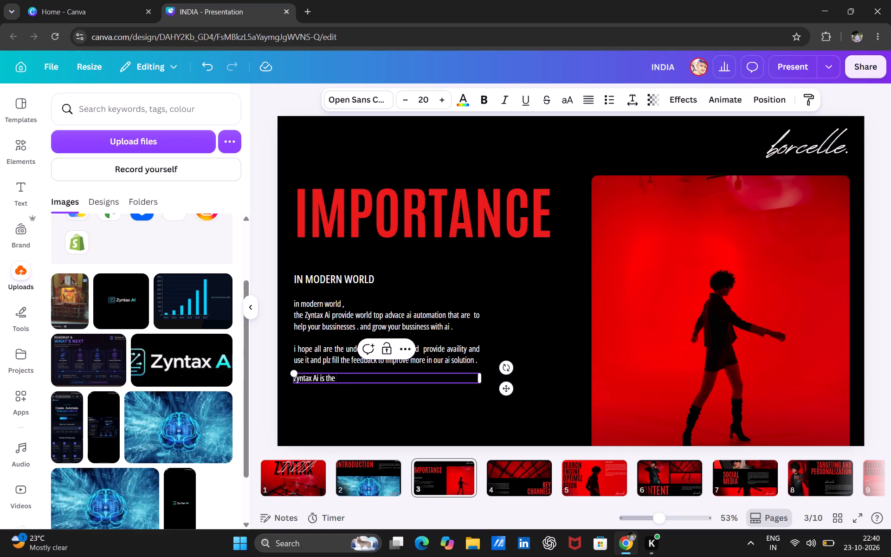
pyautogui.write('most')
pyautogui.press('space')
pyautogui.write('powerful')
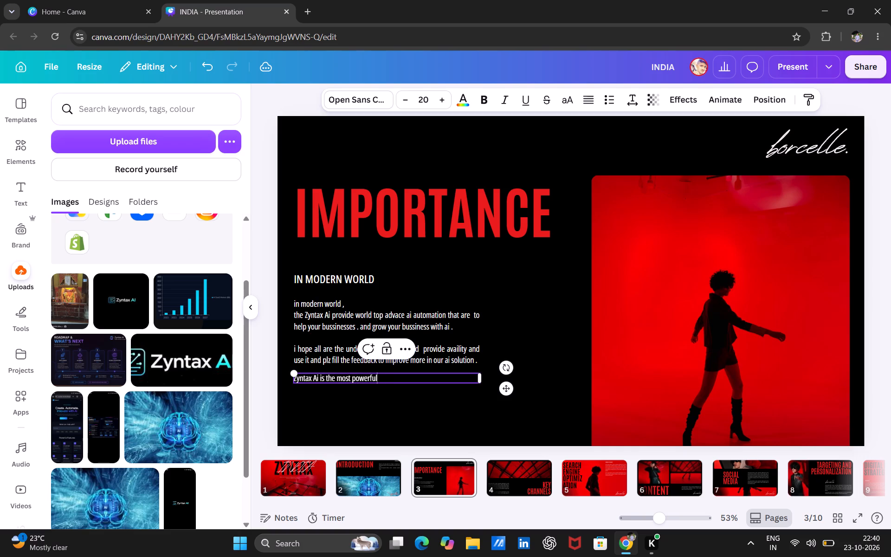
pyautogui.write('l ai')
pyautogui.press('space')
# Complete slide 3's last text line with "in modern modern .".
pyautogui.write('to')
pyautogui.press('BackSpace')
pyautogui.press('BackSpace')
pyautogui.press('BackSpace')
pyautogui.press('space')
pyautogui.write('in modern modern')
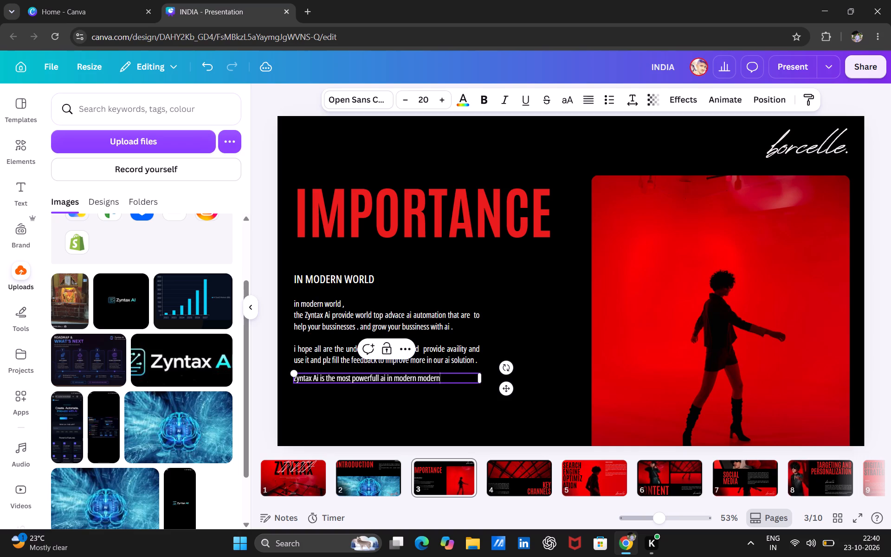
pyautogui.press('space')
pyautogui.press('.')
pyautogui.click(518, 275)
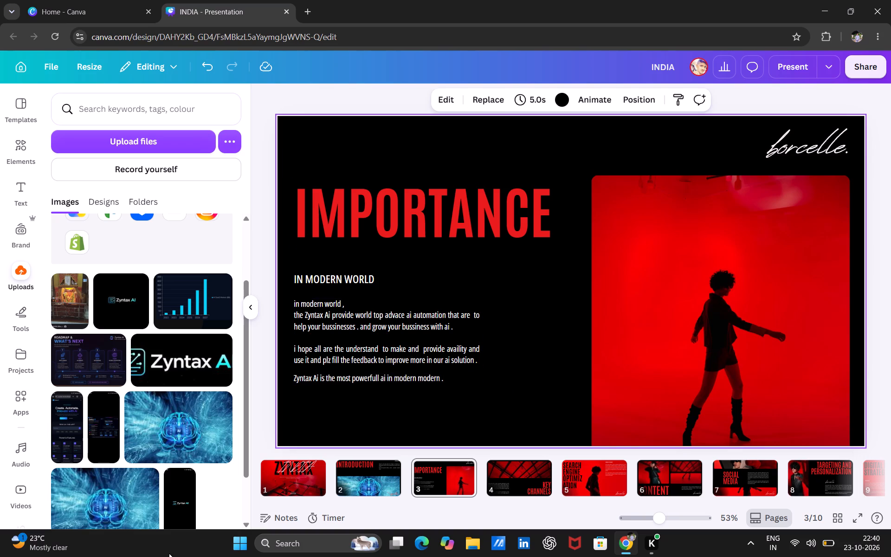
# Choose the Sleek page animation on slide 1 and apply it to all pages.
pyautogui.click(289, 485)
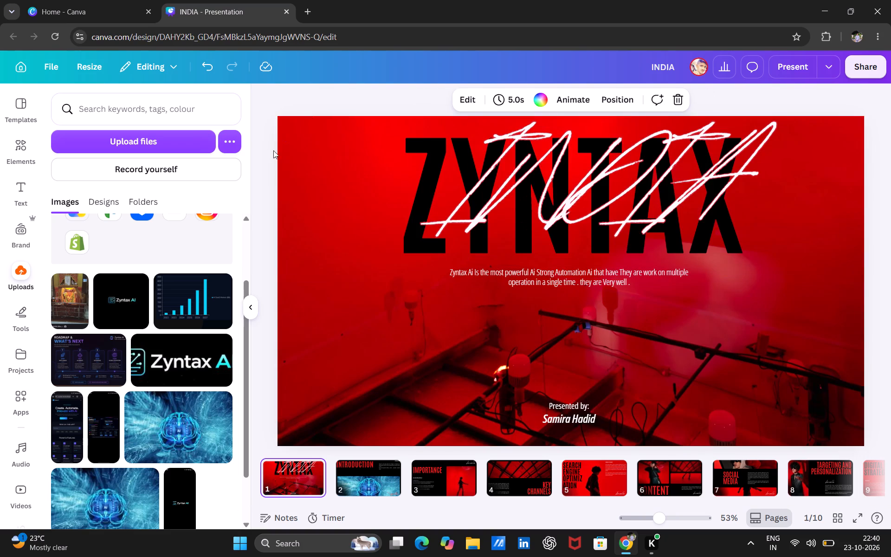
pyautogui.click(575, 96)
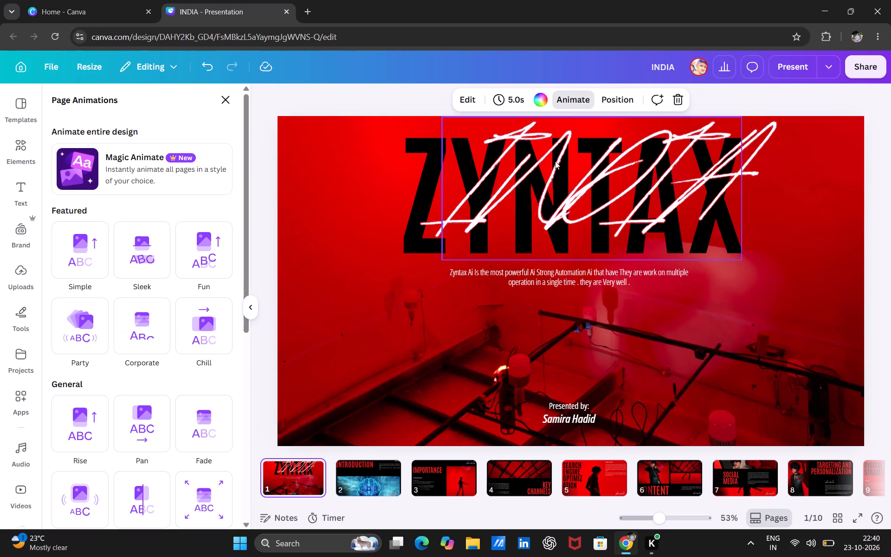
pyautogui.click(128, 258)
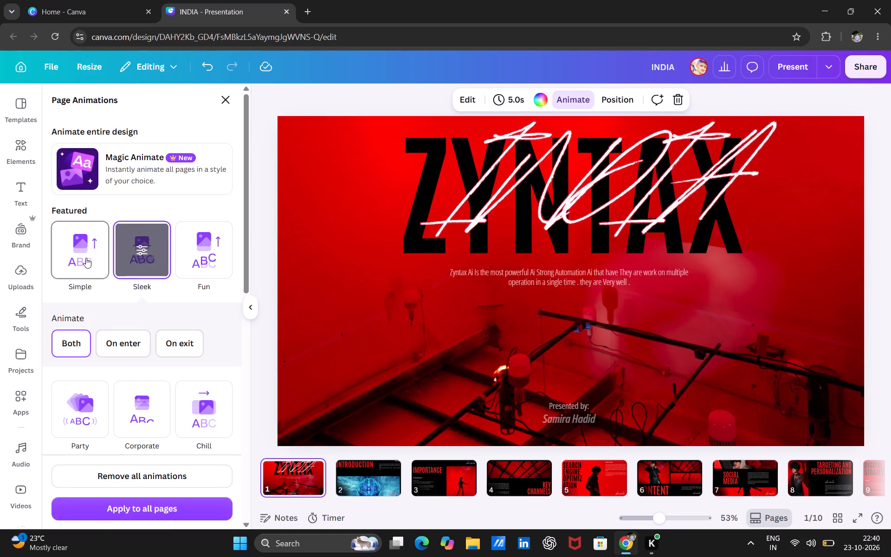
pyautogui.click(130, 506)
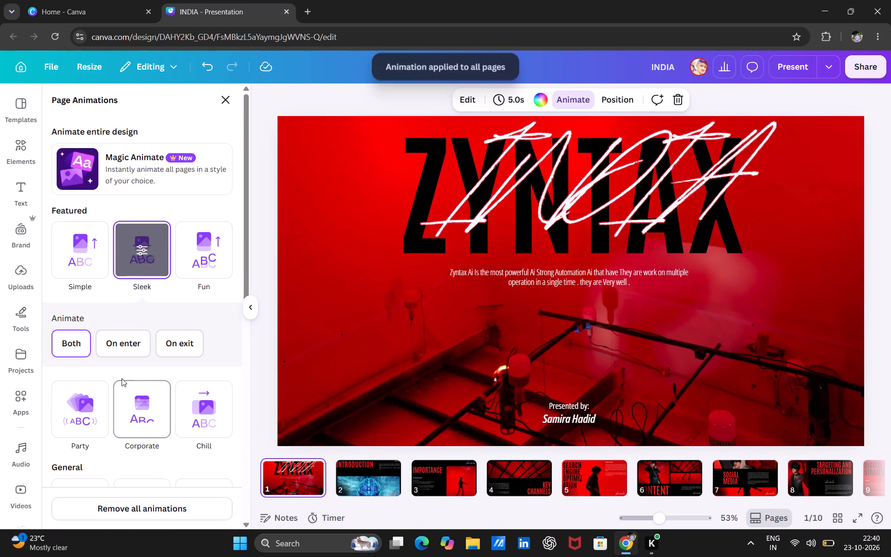
# Apply the Corporate page animation to slide 1.
pyautogui.click(128, 406)
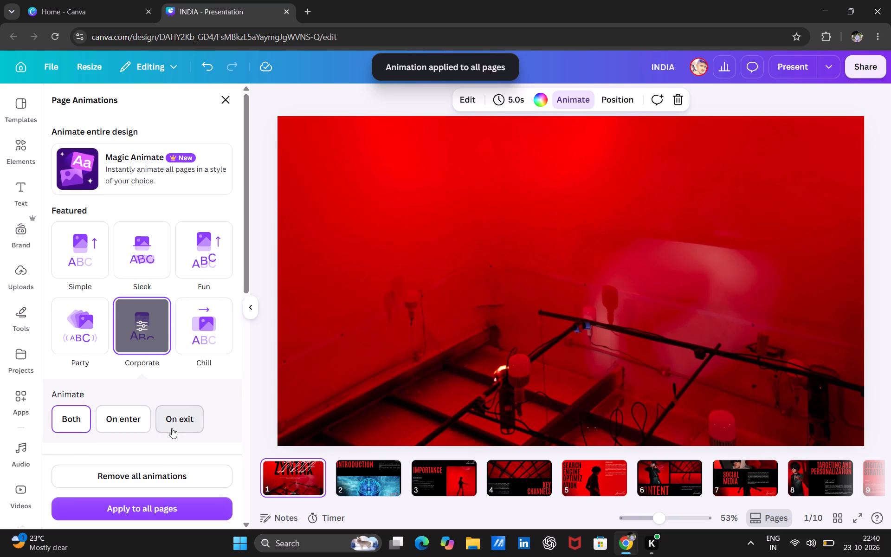
# Replace the placeholder name under "Presented by:" on slide 1 with the presenter's full name.
pyautogui.doubleClick(589, 417)
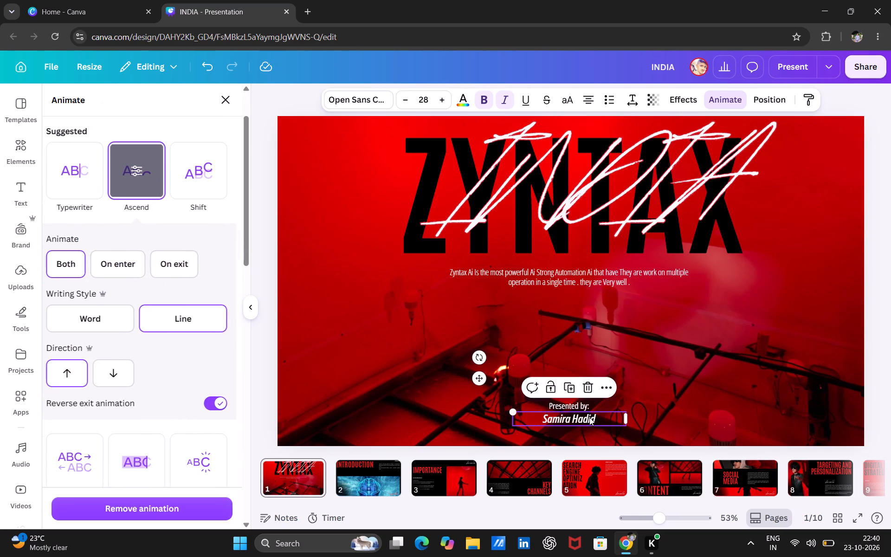
pyautogui.press('BackSpace')
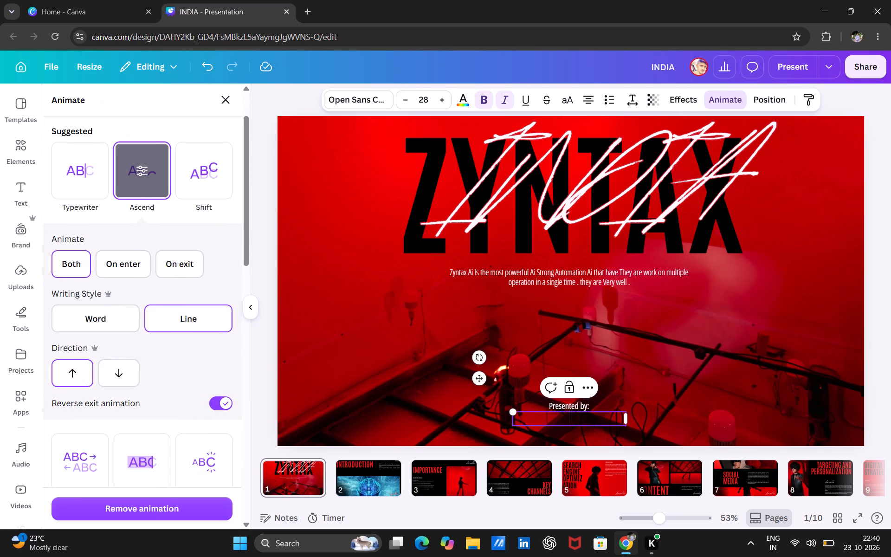
pyautogui.press('d')
pyautogui.press('BackSpace')
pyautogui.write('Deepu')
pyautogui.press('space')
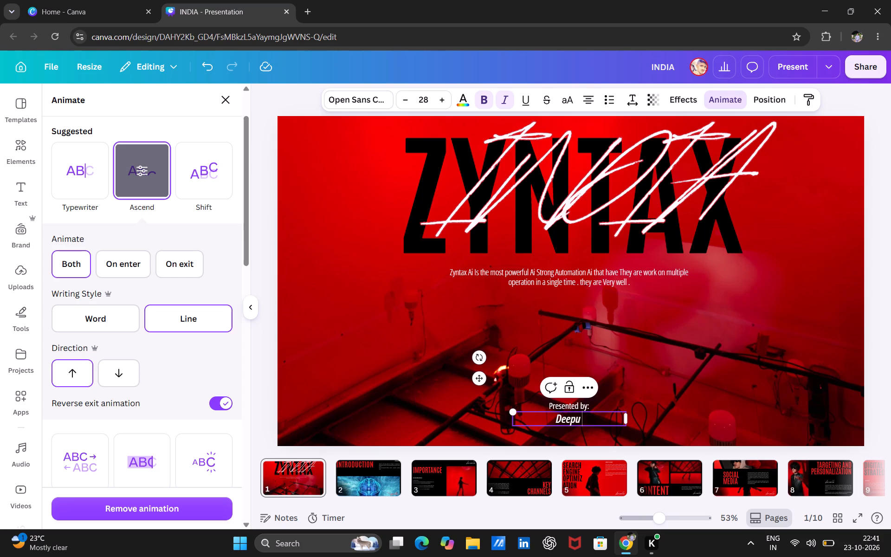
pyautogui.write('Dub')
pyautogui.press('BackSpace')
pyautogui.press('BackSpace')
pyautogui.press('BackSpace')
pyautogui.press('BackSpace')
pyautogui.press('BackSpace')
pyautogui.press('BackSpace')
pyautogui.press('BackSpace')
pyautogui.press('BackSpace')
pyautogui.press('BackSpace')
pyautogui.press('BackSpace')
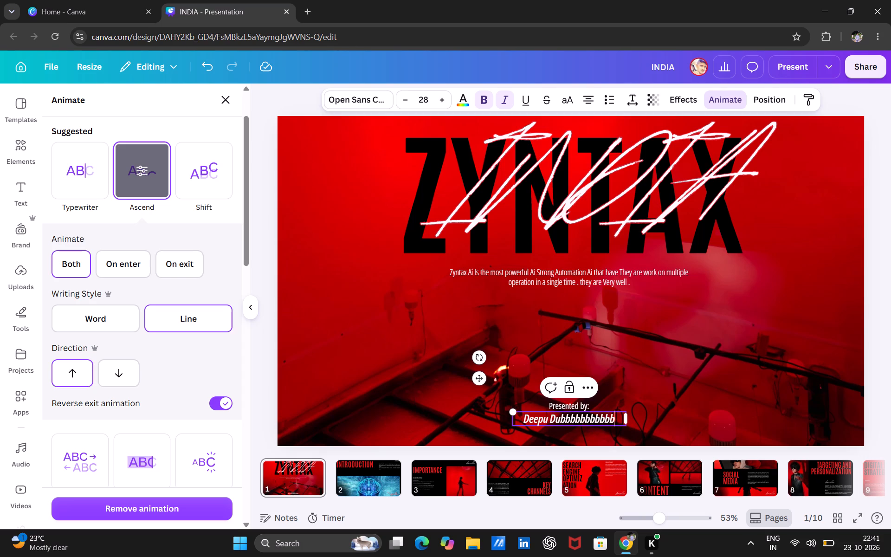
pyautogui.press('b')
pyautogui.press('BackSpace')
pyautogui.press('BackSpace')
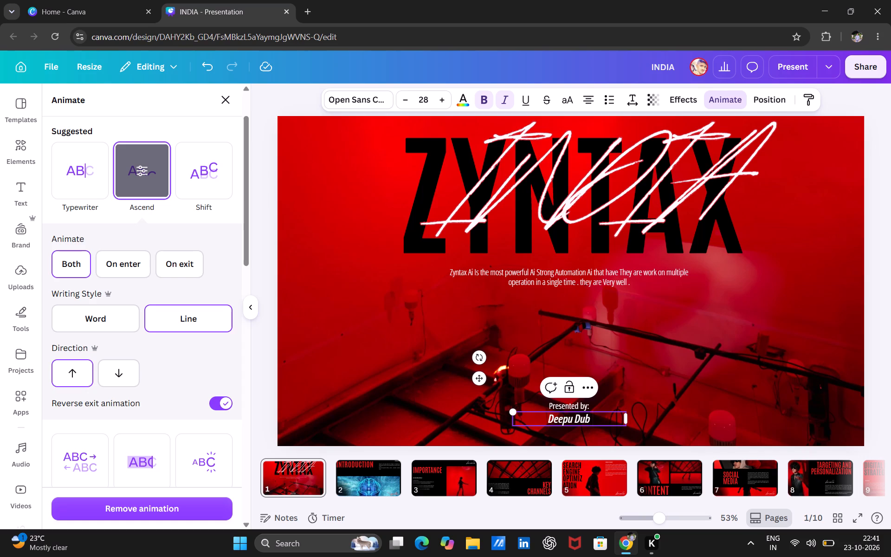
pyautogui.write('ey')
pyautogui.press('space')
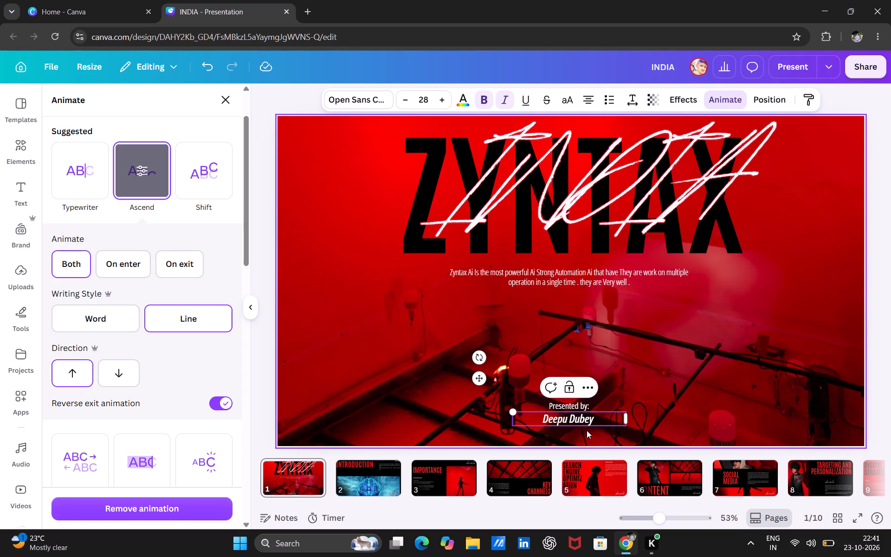
# Add the prefix "std." followed by three spaces before the presenter's name on slide 1.
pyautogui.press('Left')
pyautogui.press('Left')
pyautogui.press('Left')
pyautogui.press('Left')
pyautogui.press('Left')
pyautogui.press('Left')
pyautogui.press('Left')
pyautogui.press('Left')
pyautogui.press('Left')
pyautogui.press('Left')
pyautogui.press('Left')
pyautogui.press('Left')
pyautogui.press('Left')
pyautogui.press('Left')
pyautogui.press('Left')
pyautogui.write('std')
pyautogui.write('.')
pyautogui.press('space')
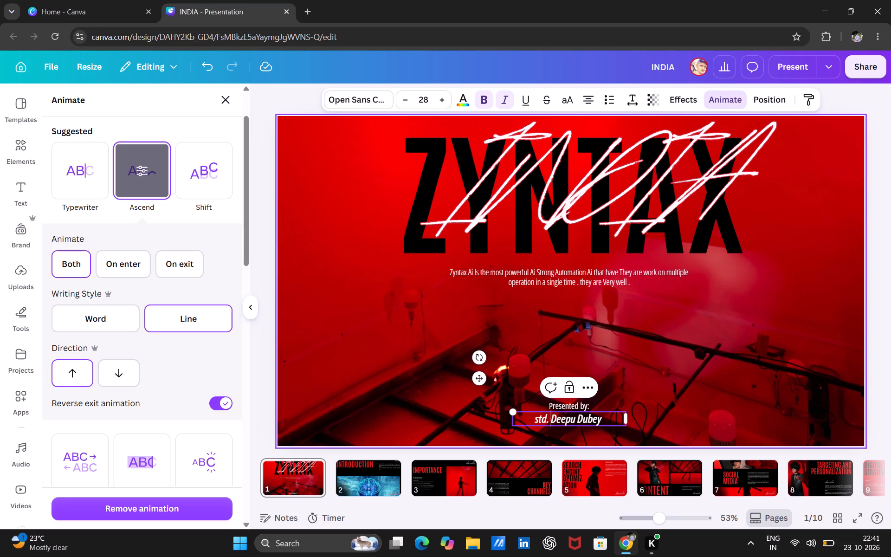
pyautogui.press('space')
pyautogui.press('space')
pyautogui.click(684, 401)
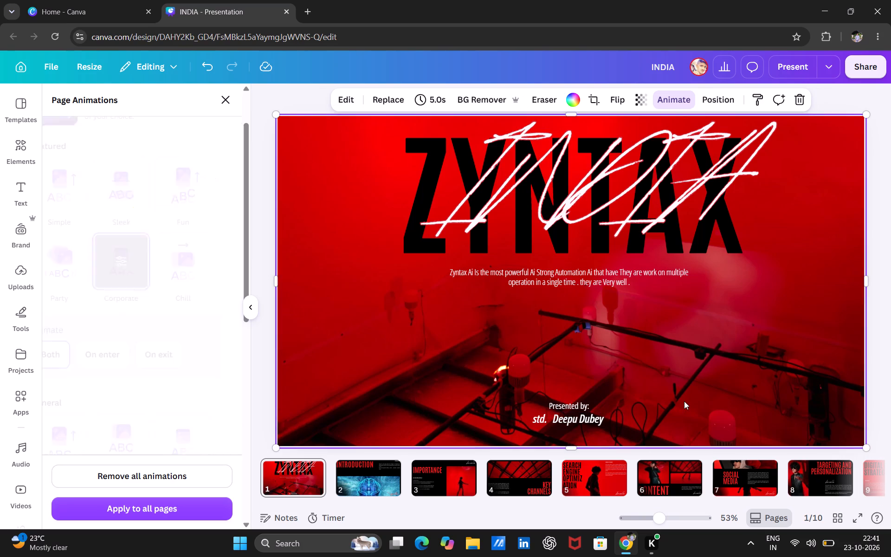
# Move the "Presented by:" label to slide 1's left edge near the bottom.
pyautogui.moveTo(568, 408); pyautogui.dragTo(349, 401)
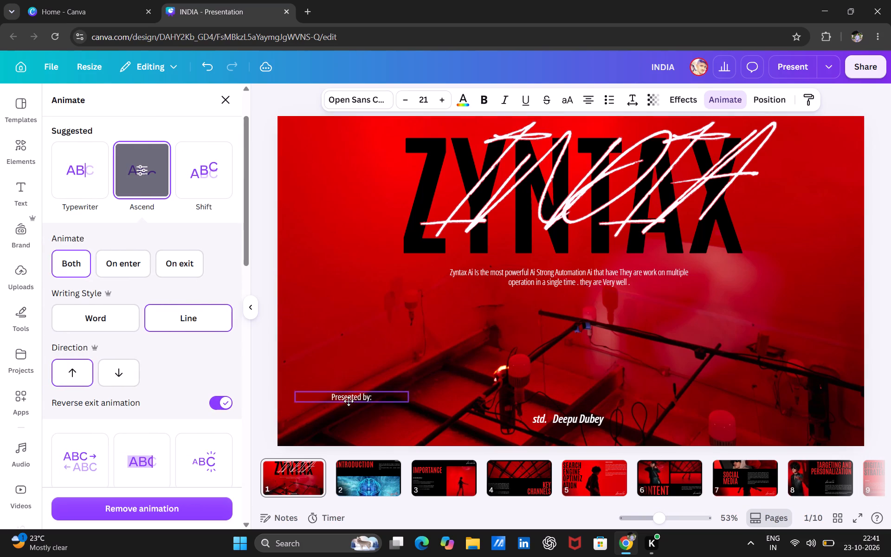
pyautogui.moveTo(349, 401); pyautogui.dragTo(299, 408)
# Move the presenter's name line next to the "Presented by:" label, close to its right end.
pyautogui.moveTo(560, 420); pyautogui.dragTo(361, 407)
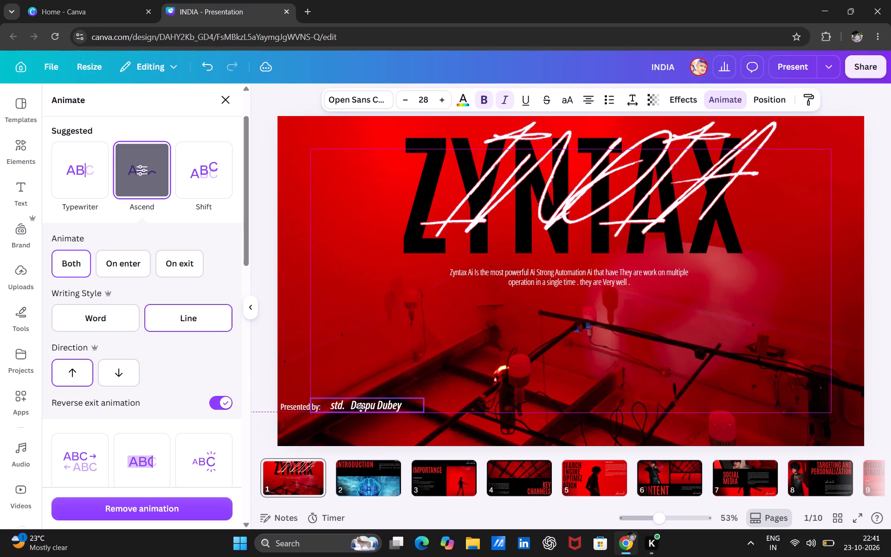
pyautogui.moveTo(361, 407); pyautogui.dragTo(362, 409)
pyautogui.press('Down')
pyautogui.press('Down')
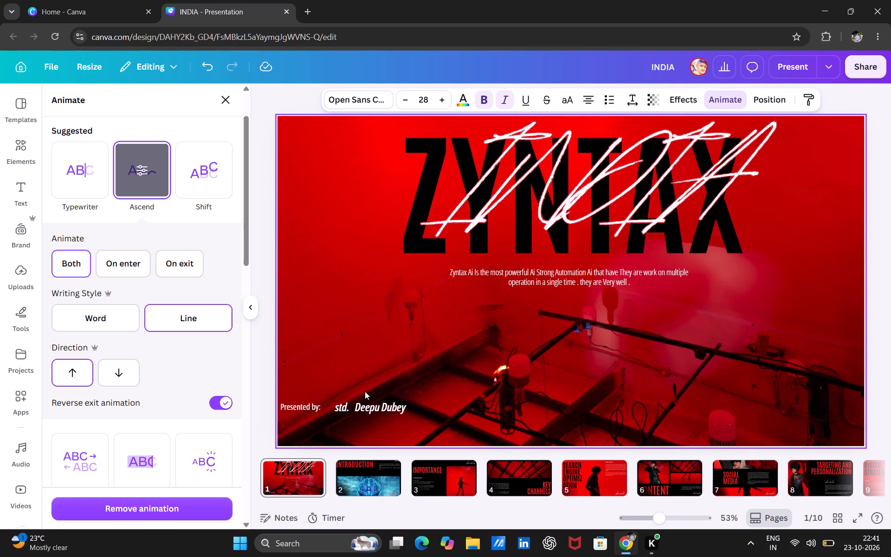
pyautogui.press('Down')
pyautogui.press('Left')
pyautogui.press('Left')
pyautogui.press('Left')
pyautogui.press('Left')
pyautogui.press('Left')
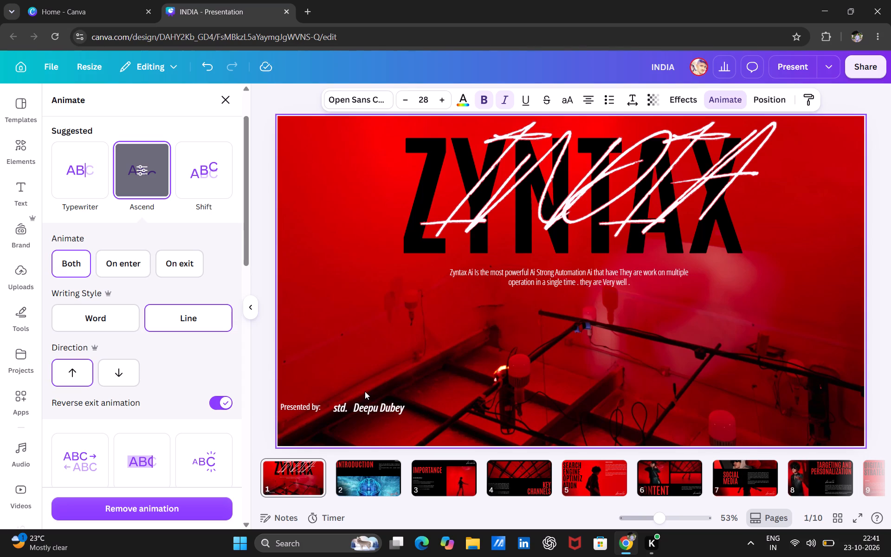
pyautogui.press('Left')
pyautogui.press('Left')
pyautogui.press('Left')
pyautogui.press('Left')
pyautogui.press('Left')
pyautogui.press('Left')
pyautogui.press('Left')
pyautogui.press('Left')
pyautogui.press('Left')
pyautogui.press('Left')
pyautogui.press('Left')
pyautogui.press('Left')
pyautogui.press('Left')
pyautogui.press('Left')
pyautogui.press('Left')
pyautogui.press('Left')
pyautogui.press('Left')
pyautogui.press('Left')
pyautogui.press('Left')
pyautogui.press('Left')
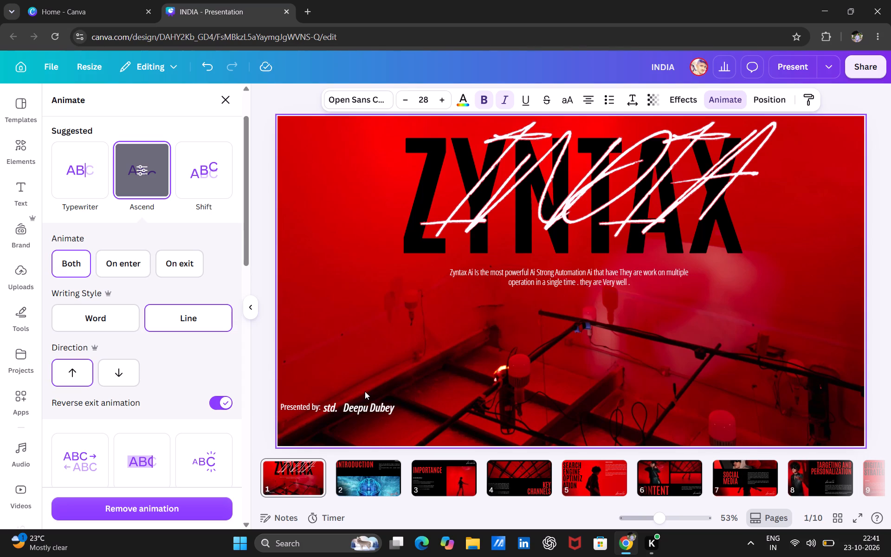
# Nudge the presenter's name line rightward, leaving a small gap after the "Presented by:" label and keeping both level.
pyautogui.press('Up')
pyautogui.press('Up')
pyautogui.press('Up')
pyautogui.press('Right')
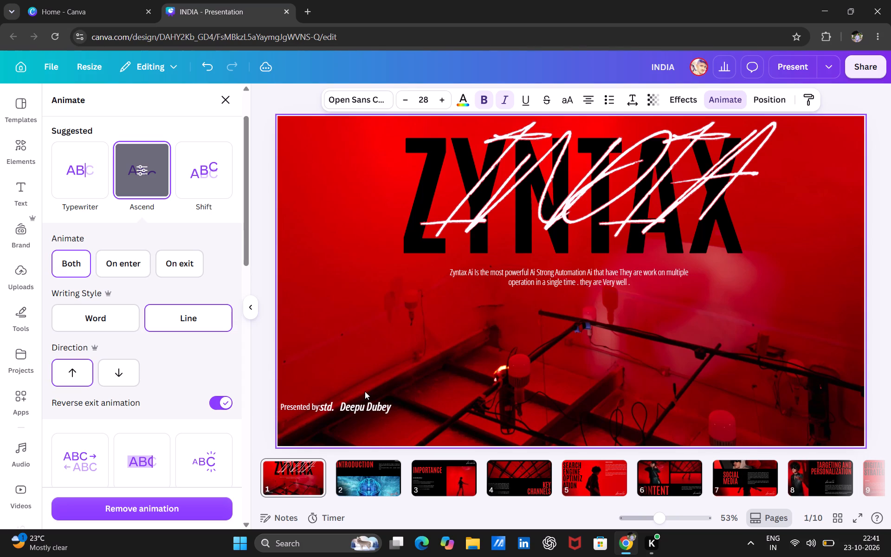
pyautogui.press('Right')
pyautogui.press('Down')
pyautogui.press('Right')
pyautogui.press('Right')
pyautogui.press('Right')
pyautogui.press('Right')
pyautogui.press('Right')
pyautogui.press('Right')
pyautogui.press('Right')
pyautogui.press('Right')
pyautogui.press('Right')
pyautogui.press('Right')
pyautogui.press('Right')
pyautogui.press('Right')
pyautogui.press('Right')
pyautogui.press('Right')
pyautogui.press('Right')
pyautogui.press('Right')
pyautogui.press('Right')
pyautogui.press('Right')
pyautogui.press('Right')
pyautogui.press('Right')
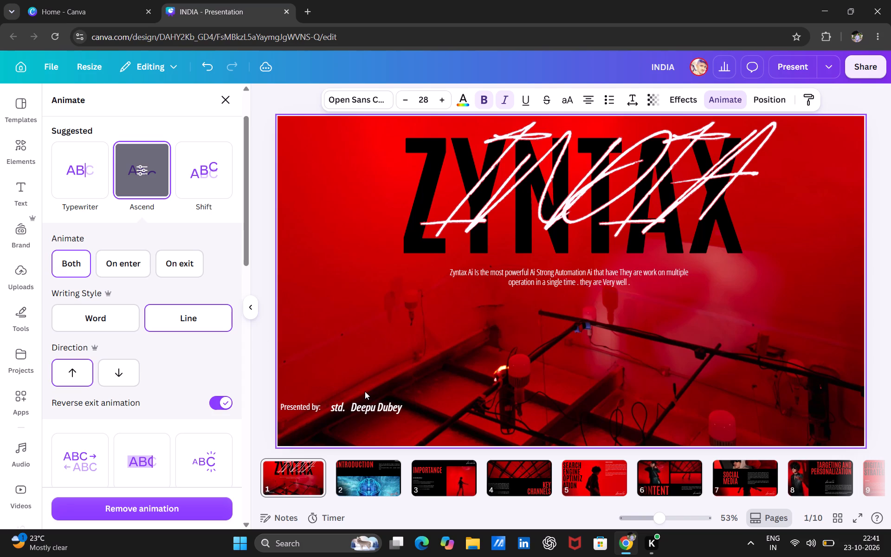
# Increase the font size of slide 1's "Presented by:" label by two points.
pyautogui.click(302, 408)
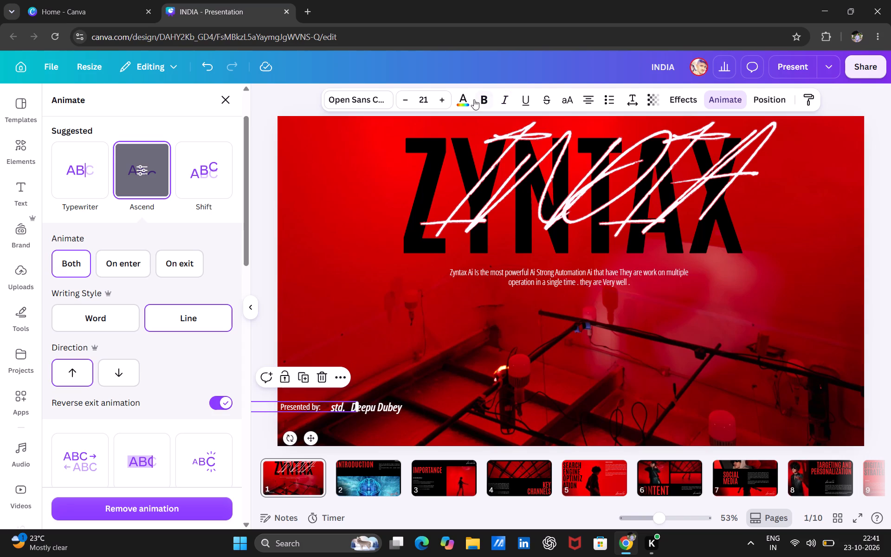
pyautogui.click(444, 100)
pyautogui.click(444, 100)
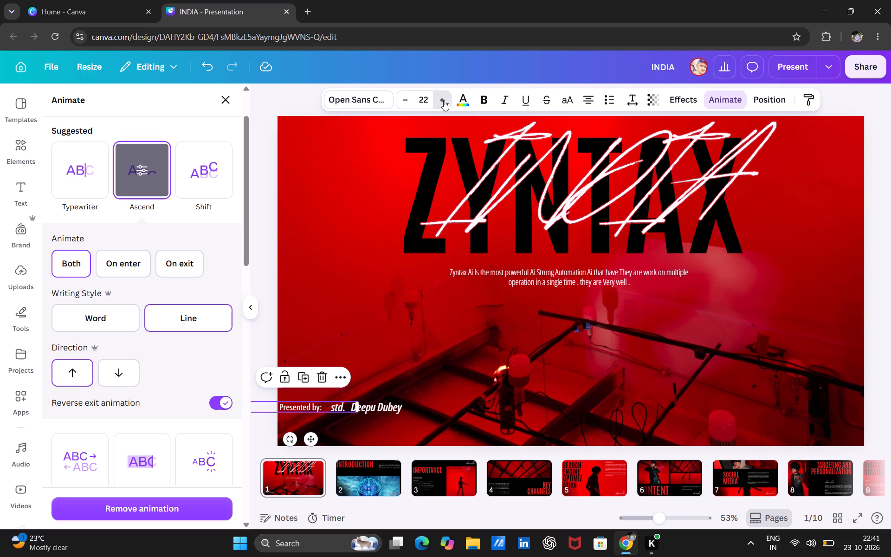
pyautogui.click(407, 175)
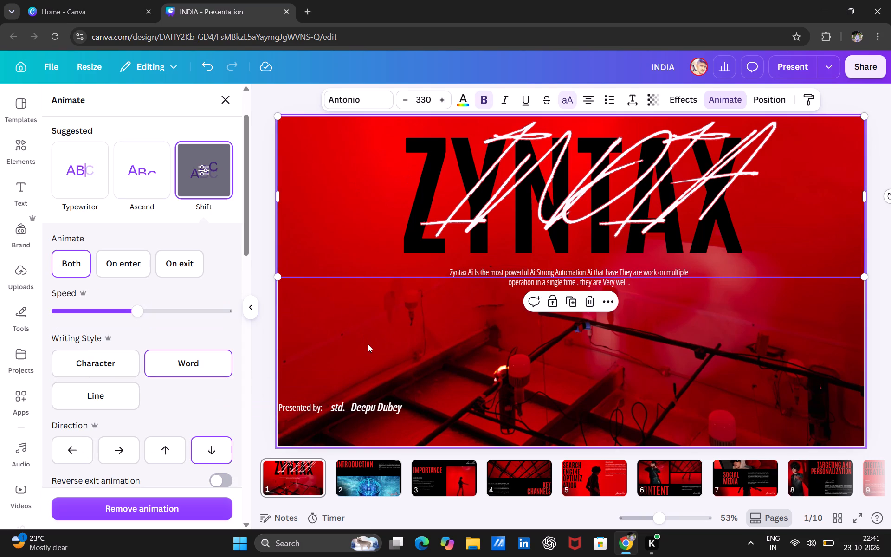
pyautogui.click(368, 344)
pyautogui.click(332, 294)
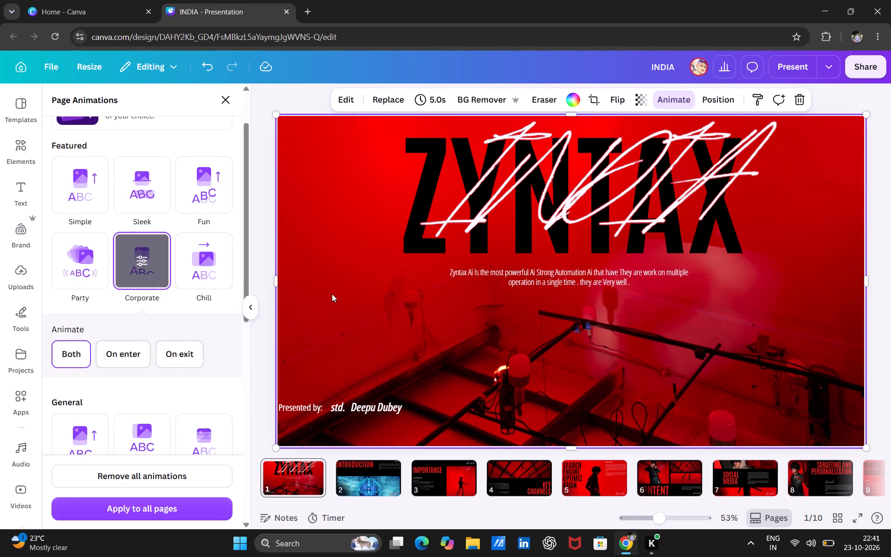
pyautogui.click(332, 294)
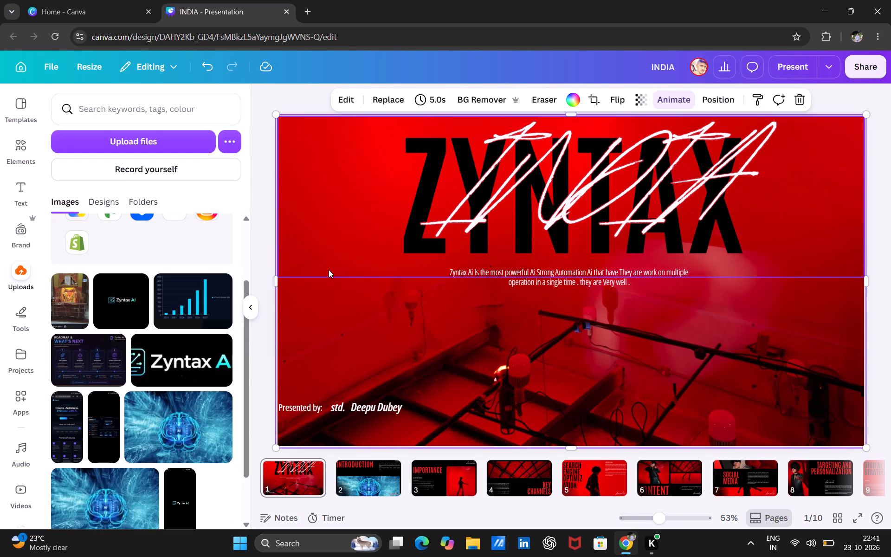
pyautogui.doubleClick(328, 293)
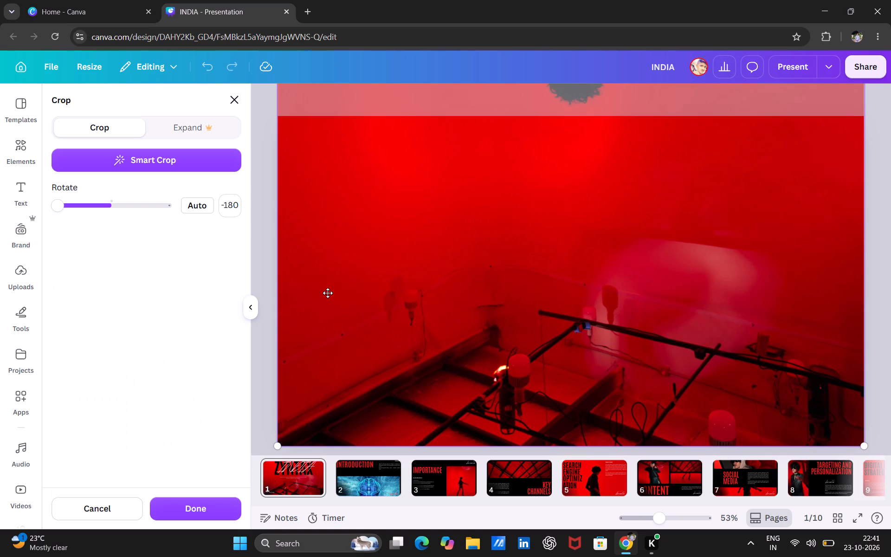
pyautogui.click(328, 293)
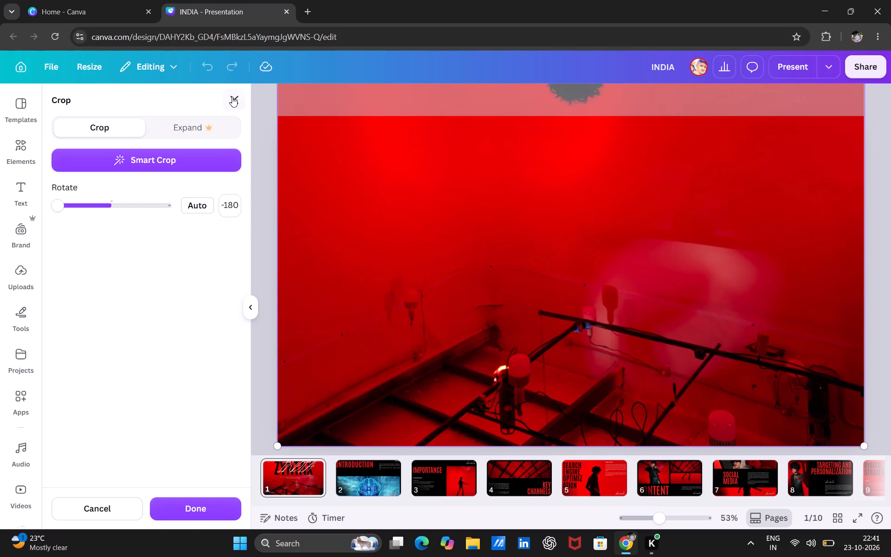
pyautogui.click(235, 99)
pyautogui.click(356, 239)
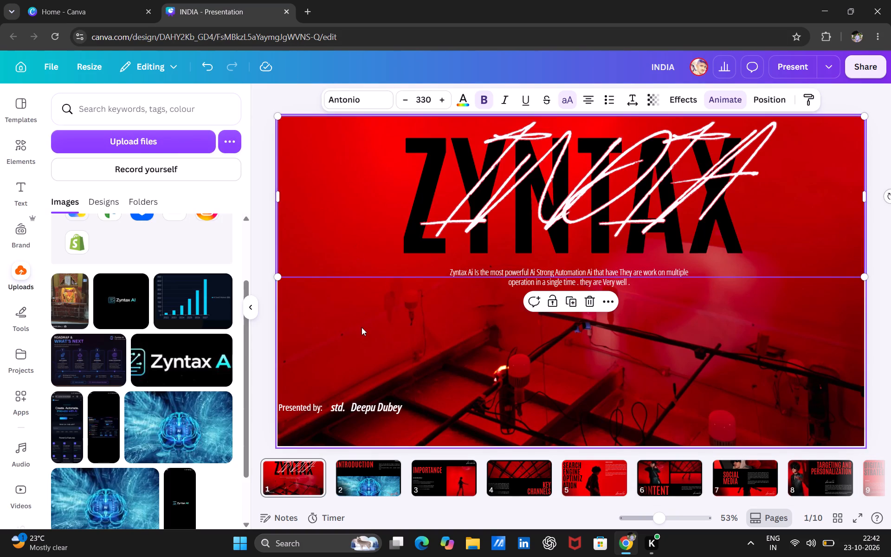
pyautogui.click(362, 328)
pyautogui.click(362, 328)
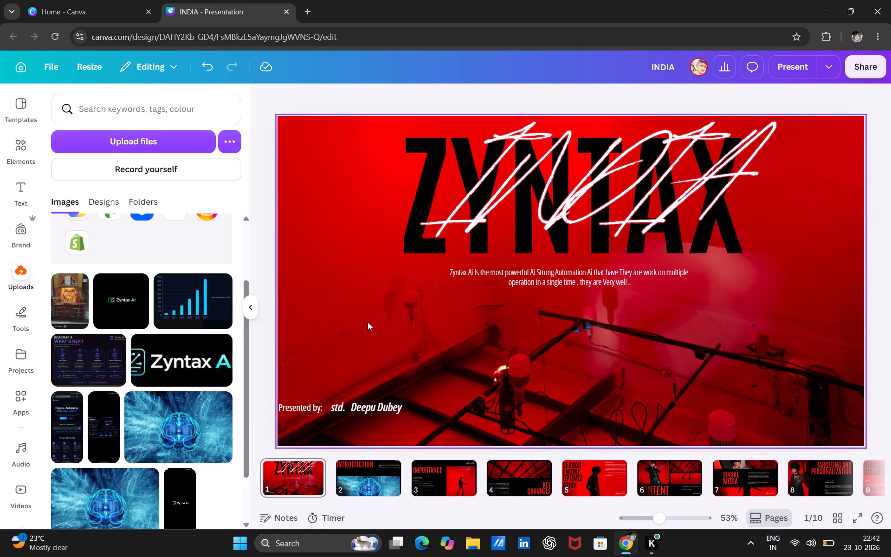
# Delete the red background image from slide 1.
pyautogui.click(403, 308)
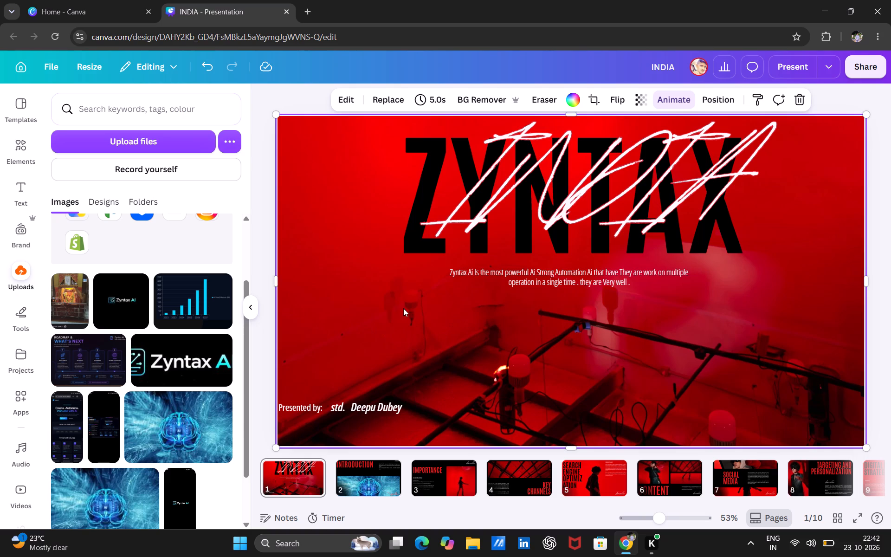
pyautogui.click(392, 295)
pyautogui.press('Delete')
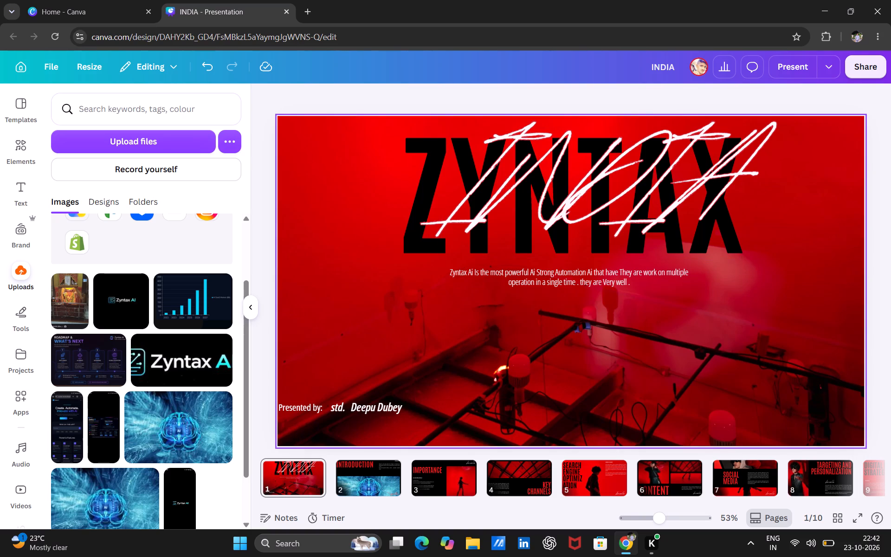
pyautogui.click(353, 321)
pyautogui.press('Delete')
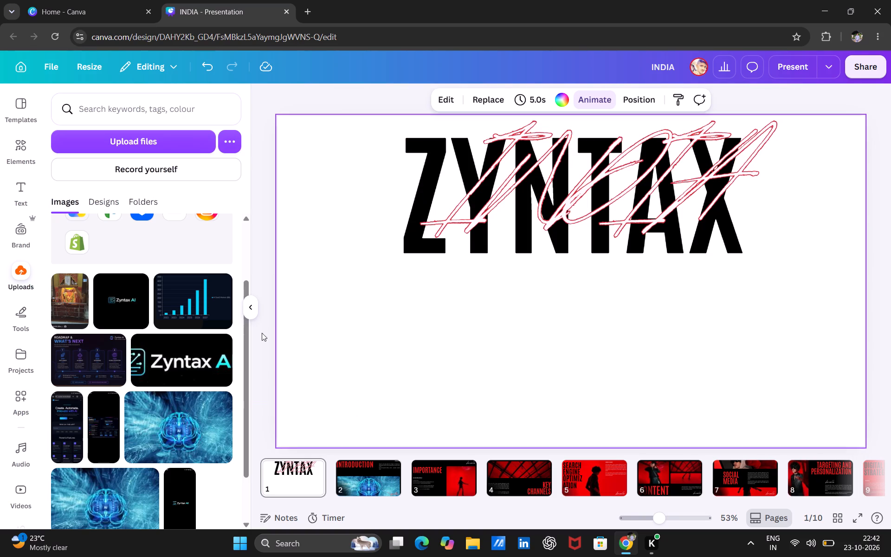
pyautogui.click(121, 310)
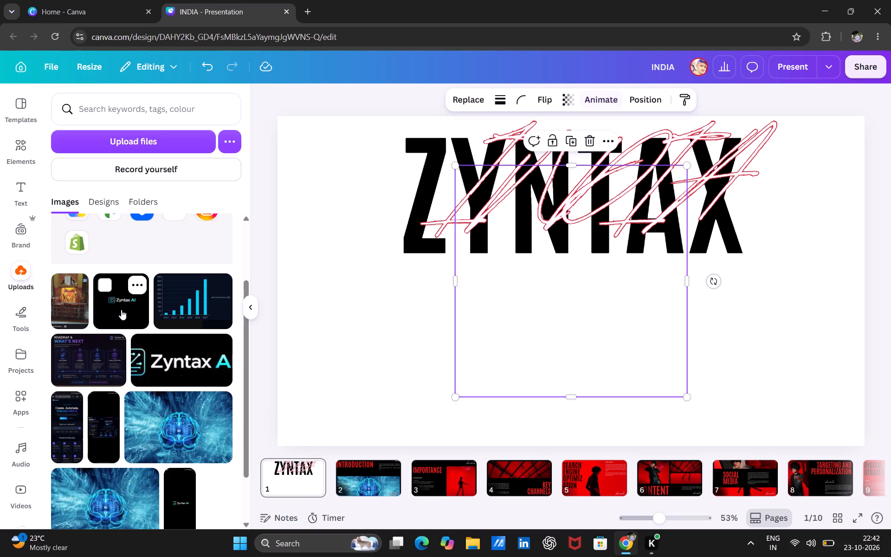
pyautogui.click(508, 334)
pyautogui.moveTo(508, 334); pyautogui.dragTo(482, 330)
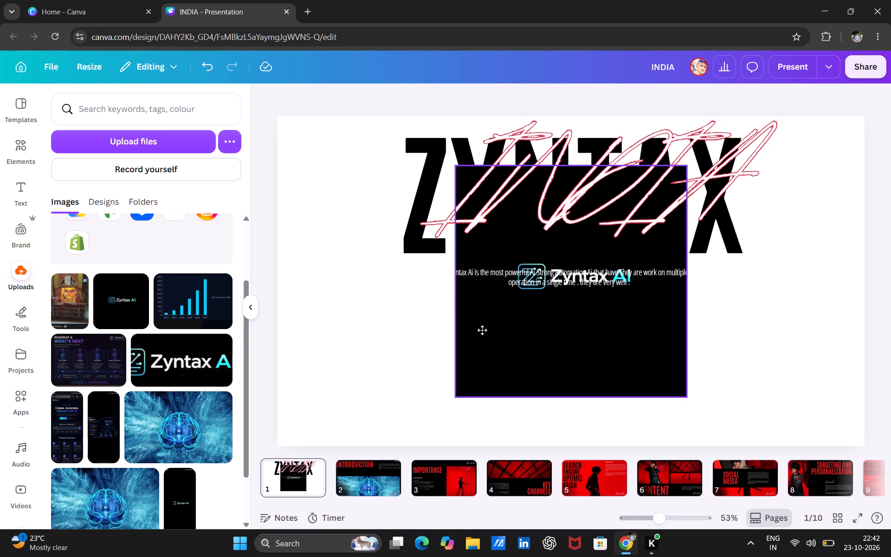
pyautogui.moveTo(482, 330); pyautogui.dragTo(412, 334)
pyautogui.hscroll(-1, 463, 330)
pyautogui.moveTo(455, 396); pyautogui.dragTo(335, 436)
pyautogui.moveTo(457, 398); pyautogui.dragTo(281, 447)
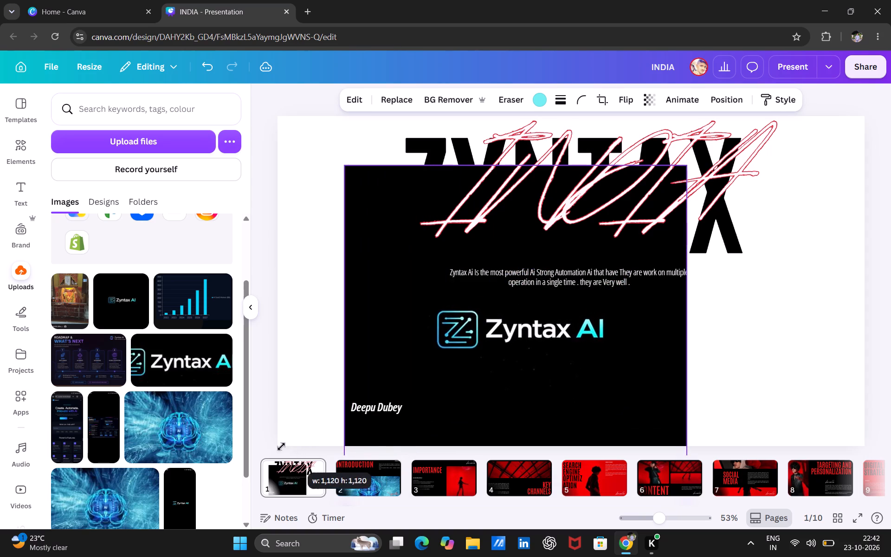
pyautogui.moveTo(281, 447); pyautogui.dragTo(173, 415)
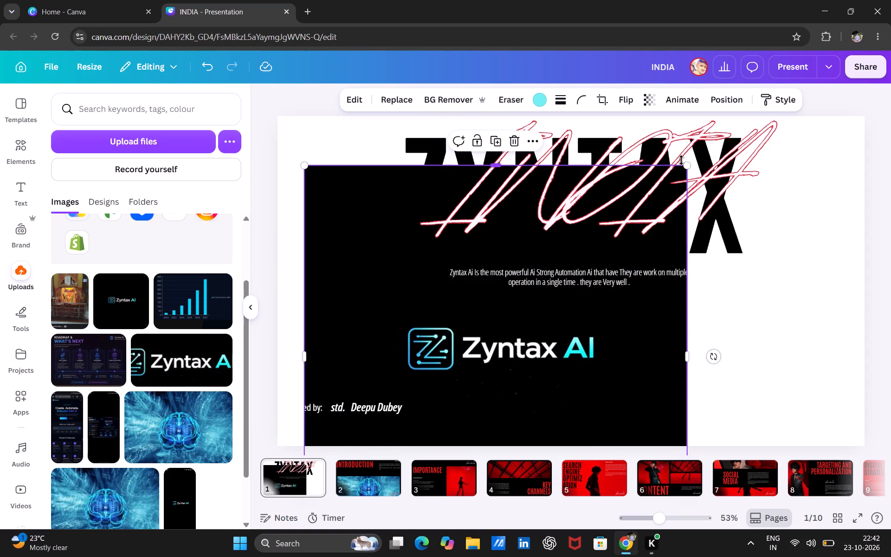
pyautogui.moveTo(686, 167); pyautogui.dragTo(872, 73)
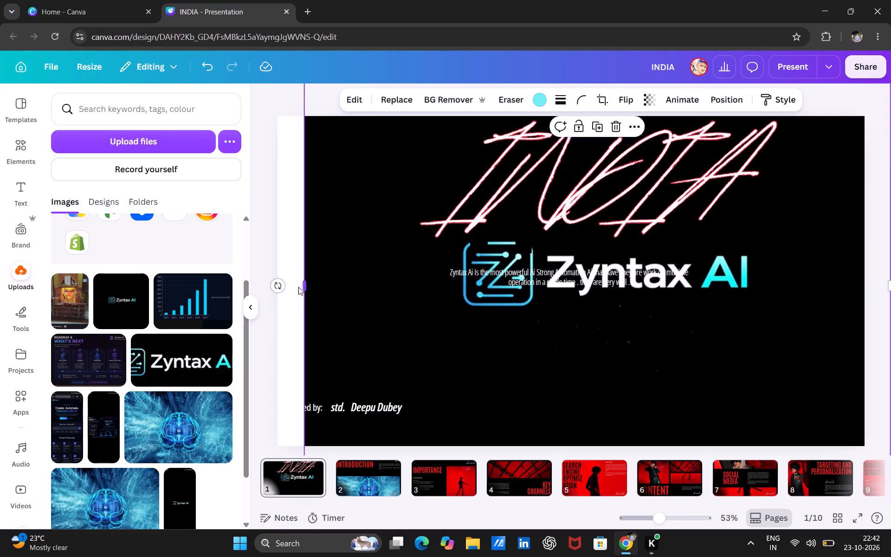
pyautogui.moveTo(298, 289); pyautogui.dragTo(116, 284)
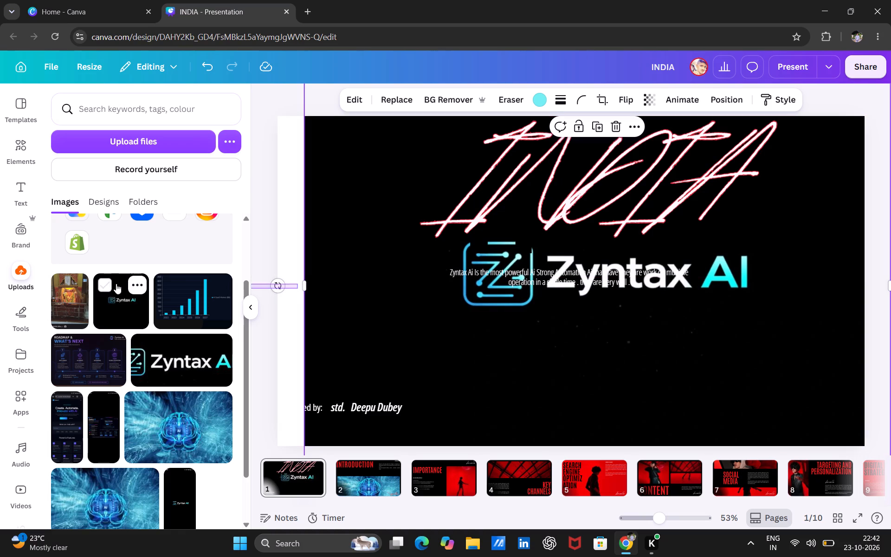
pyautogui.moveTo(116, 284); pyautogui.dragTo(127, 284)
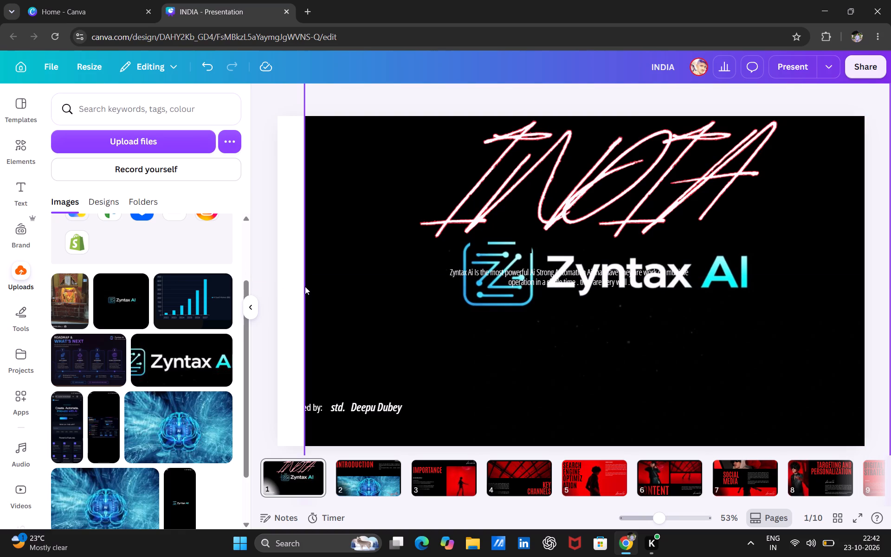
pyautogui.click(305, 286)
pyautogui.moveTo(305, 286); pyautogui.dragTo(158, 307)
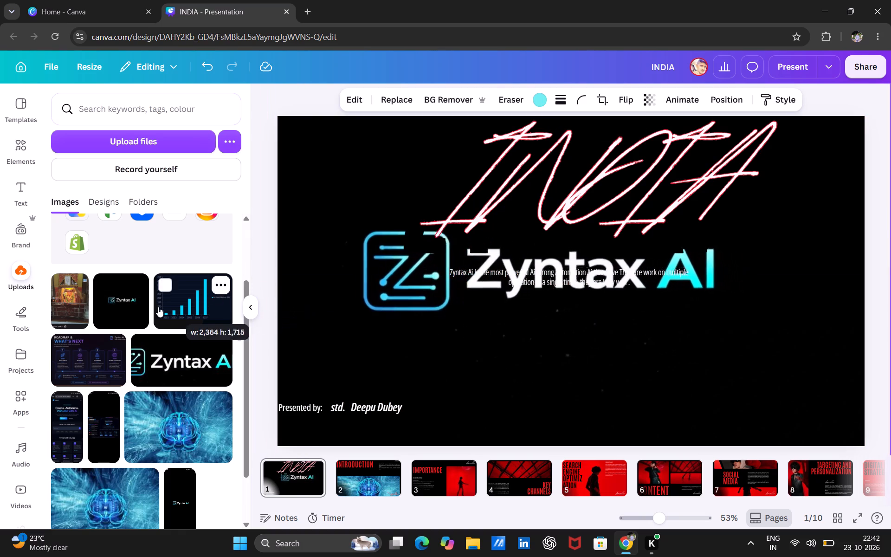
pyautogui.moveTo(158, 307); pyautogui.dragTo(190, 309)
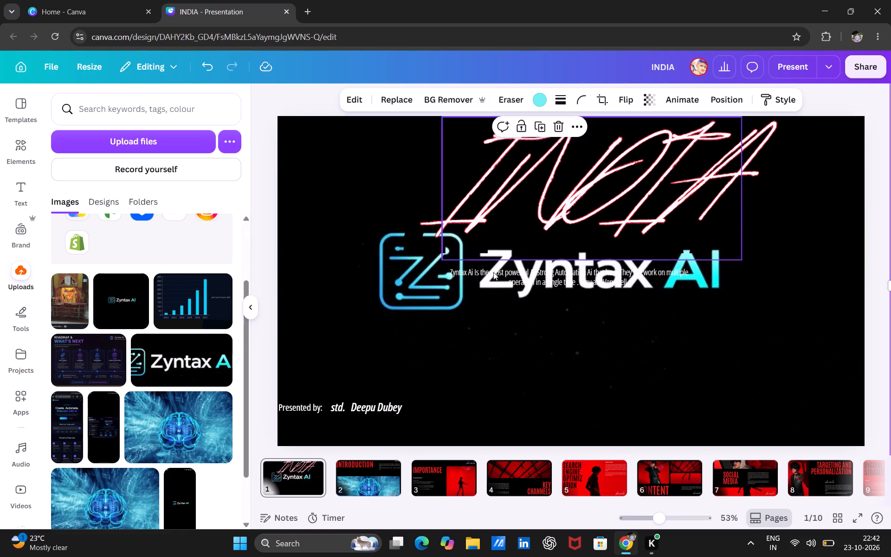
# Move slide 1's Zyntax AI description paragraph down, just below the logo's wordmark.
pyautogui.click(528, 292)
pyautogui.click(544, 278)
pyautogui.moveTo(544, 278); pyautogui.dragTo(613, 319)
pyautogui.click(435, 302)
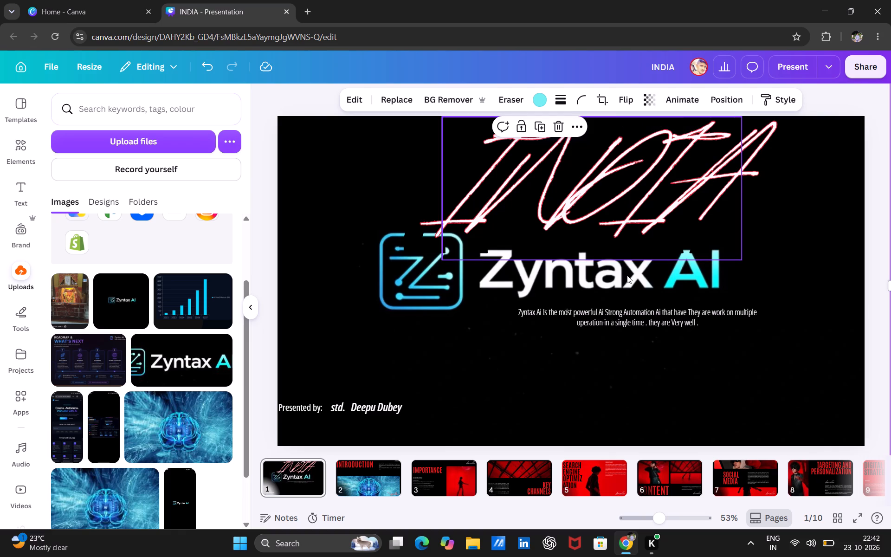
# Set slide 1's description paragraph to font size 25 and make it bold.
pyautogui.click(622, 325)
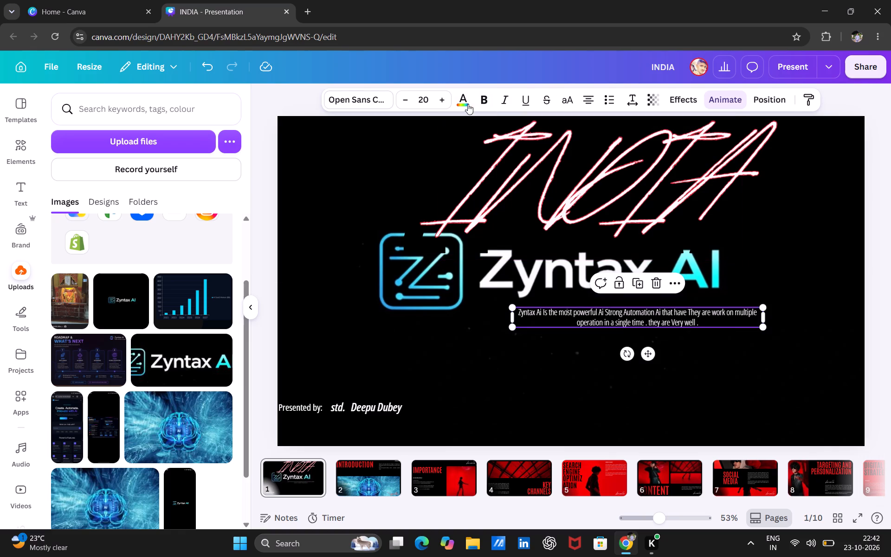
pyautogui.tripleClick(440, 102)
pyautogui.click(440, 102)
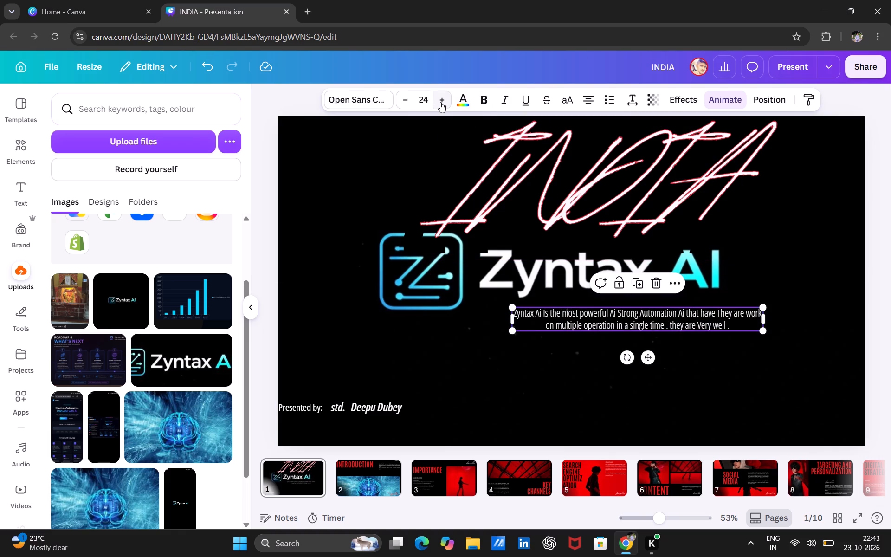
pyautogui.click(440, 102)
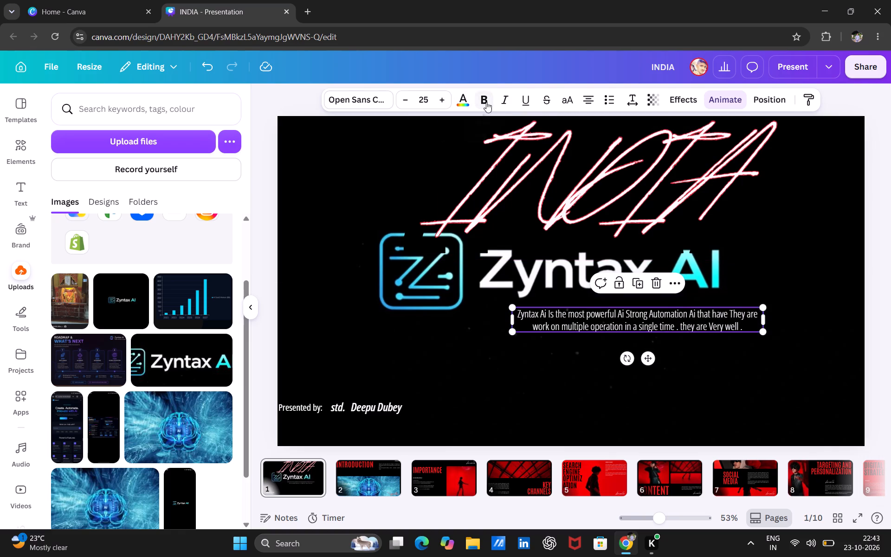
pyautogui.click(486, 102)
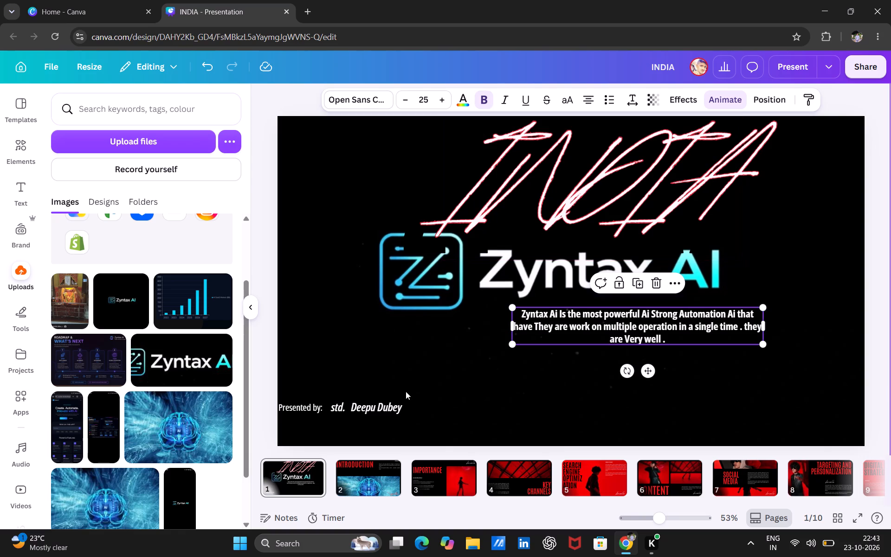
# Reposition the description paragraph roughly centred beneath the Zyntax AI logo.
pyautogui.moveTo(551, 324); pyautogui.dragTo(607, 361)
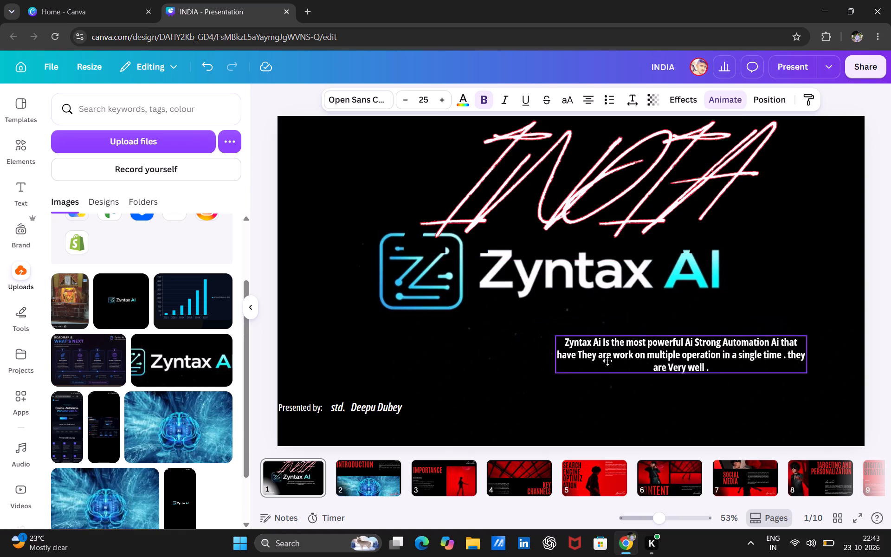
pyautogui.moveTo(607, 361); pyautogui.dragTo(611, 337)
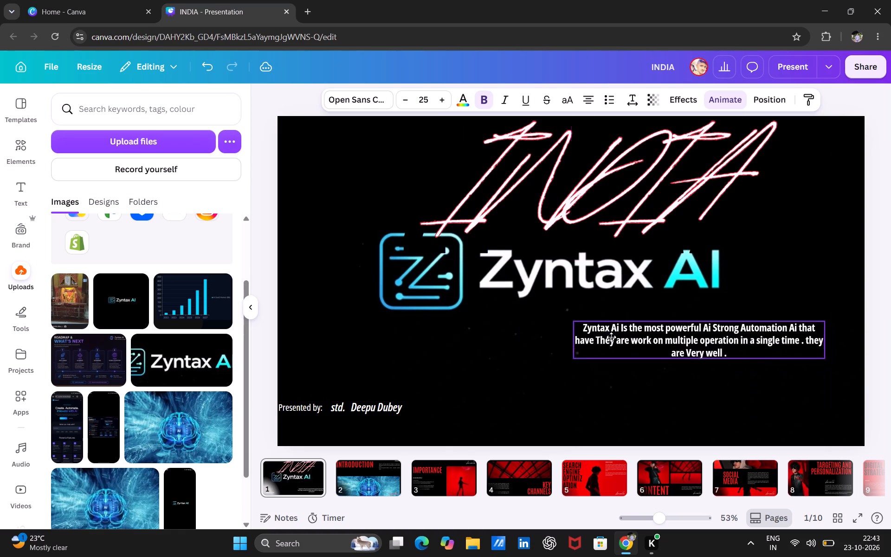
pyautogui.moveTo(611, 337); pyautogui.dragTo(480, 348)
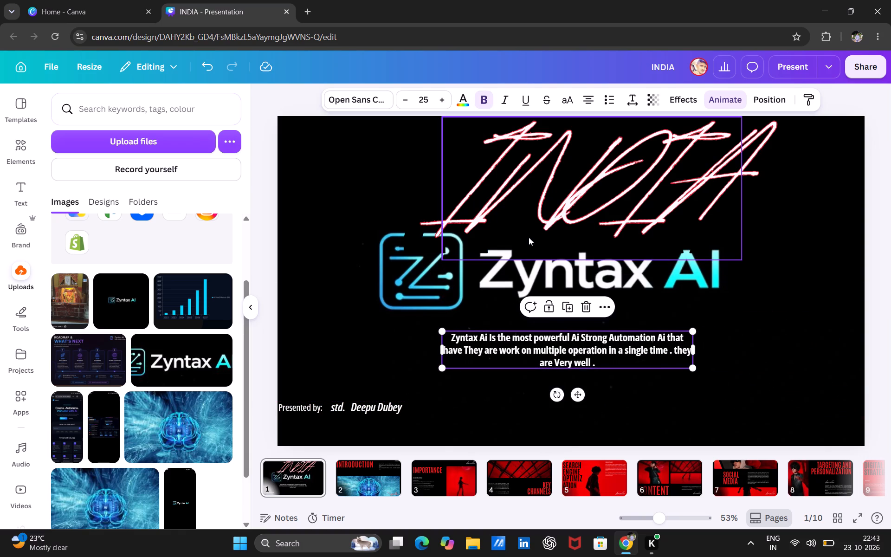
# Delete the handwritten INDIA text from slide 1.
pyautogui.click(568, 161)
pyautogui.press('Delete')
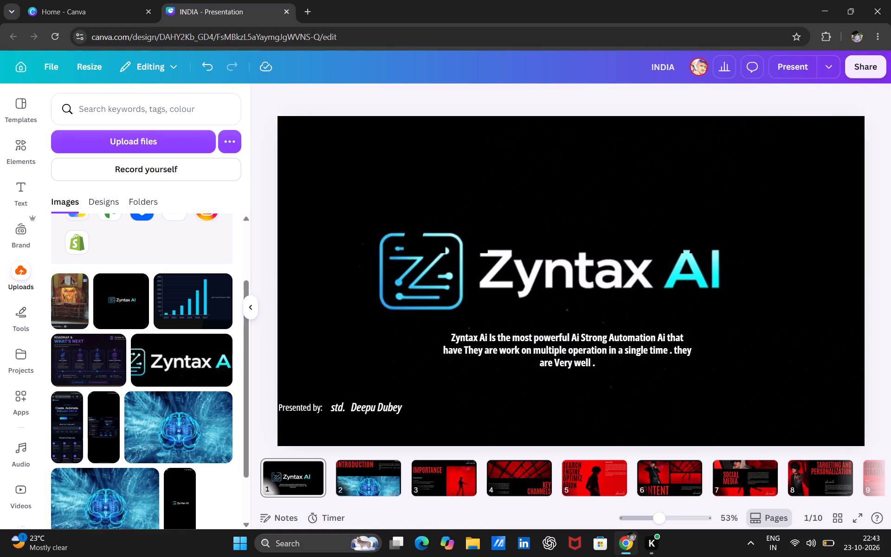
# Delete the Zyntax AI description paragraph from slide 1.
pyautogui.moveTo(559, 350); pyautogui.dragTo(656, 359)
pyautogui.press('Delete')
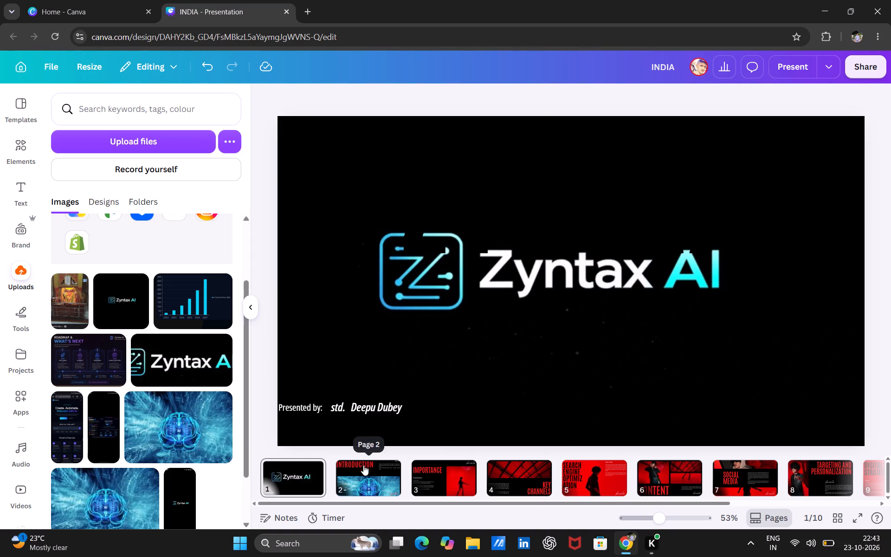
# Move slide 2's blue AI brain image up to the slide's top edge, behind the heading and text.
pyautogui.click(362, 478)
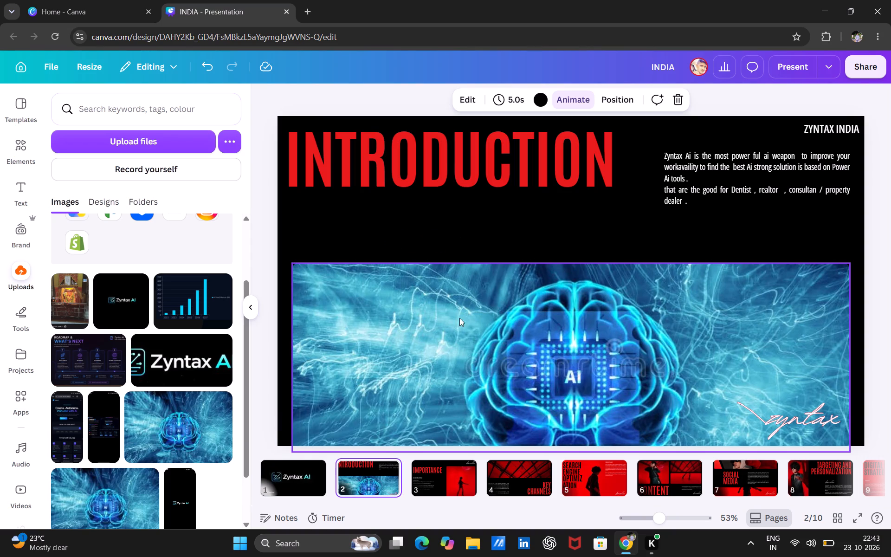
pyautogui.click(707, 157)
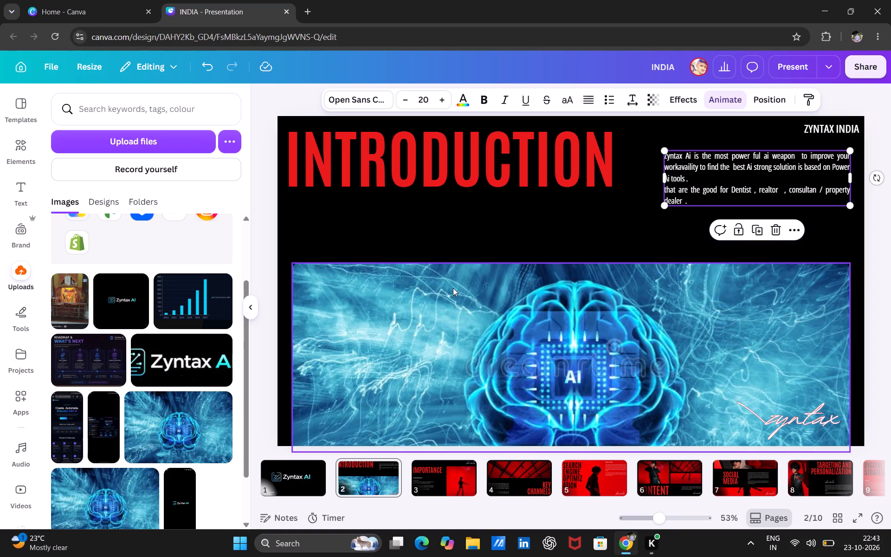
pyautogui.click(461, 321)
pyautogui.moveTo(461, 321); pyautogui.dragTo(421, 247)
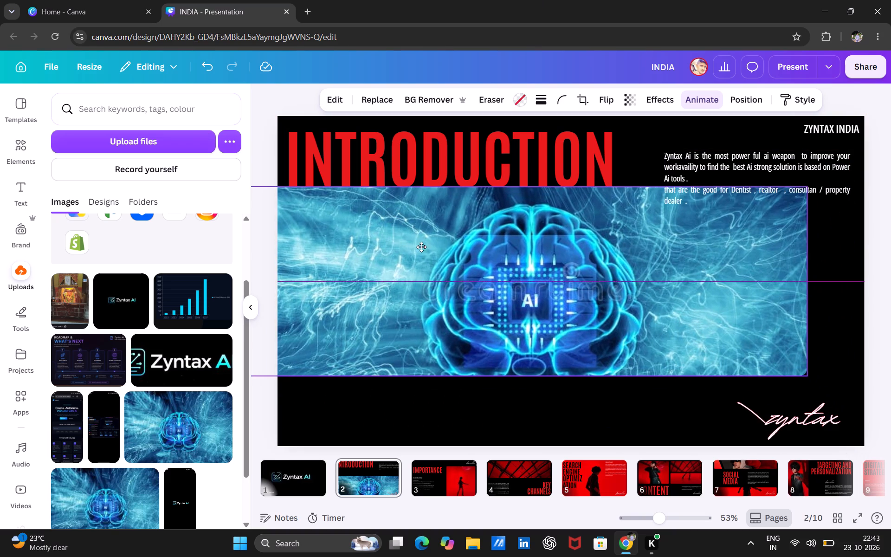
pyautogui.moveTo(421, 247); pyautogui.dragTo(441, 193)
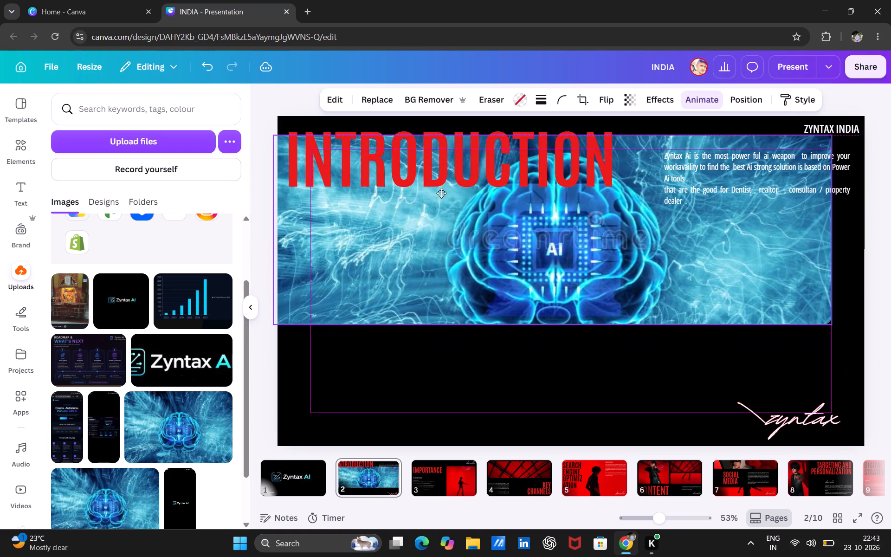
pyautogui.moveTo(441, 193); pyautogui.dragTo(450, 169)
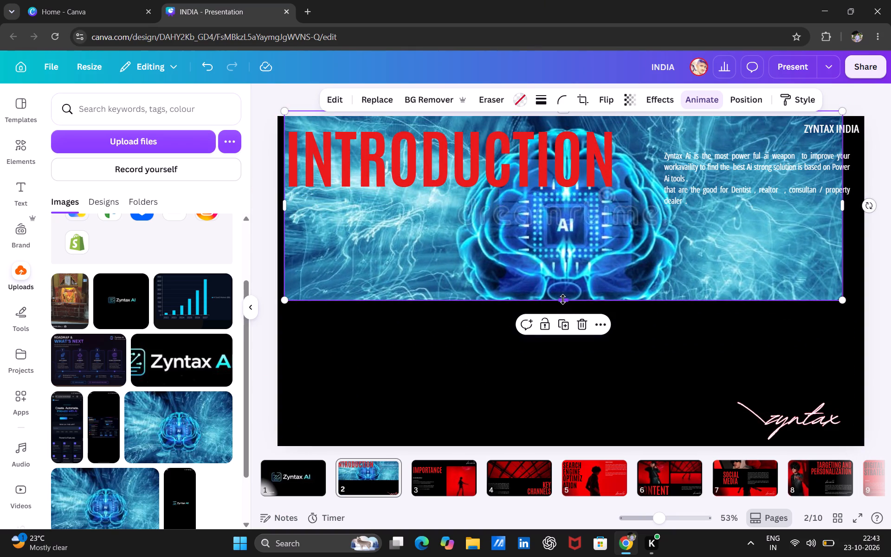
# Stretch the AI brain image downward and to both sides so it fills all of slide 2.
pyautogui.moveTo(563, 299); pyautogui.dragTo(641, 493)
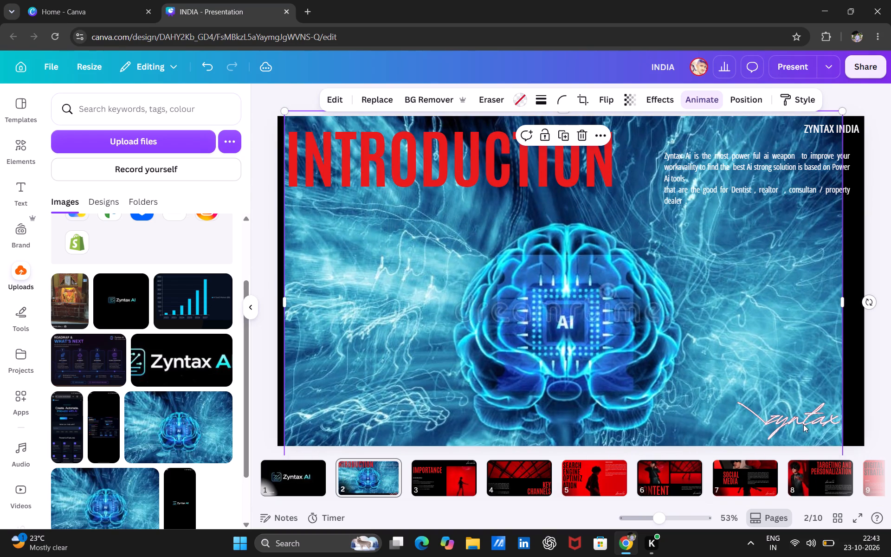
pyautogui.moveTo(842, 303); pyautogui.dragTo(887, 298)
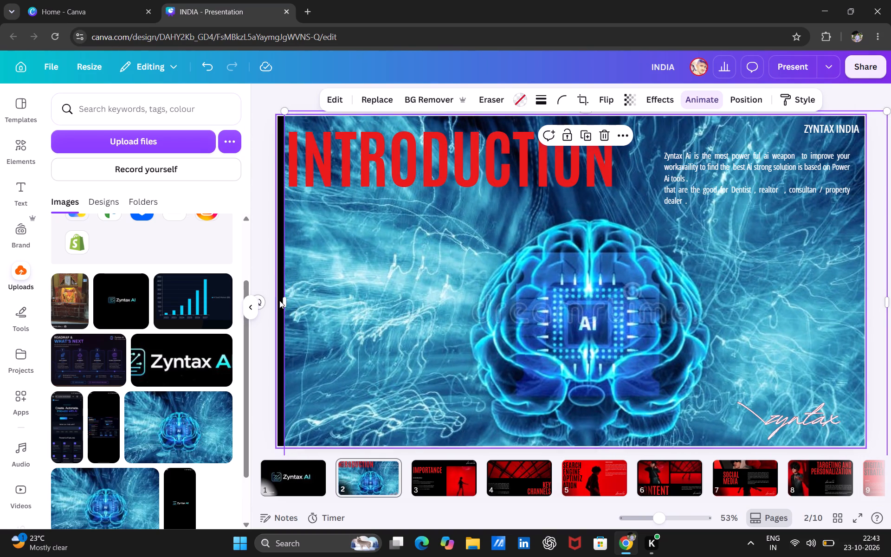
pyautogui.moveTo(280, 303); pyautogui.dragTo(252, 303)
pyautogui.click(252, 303)
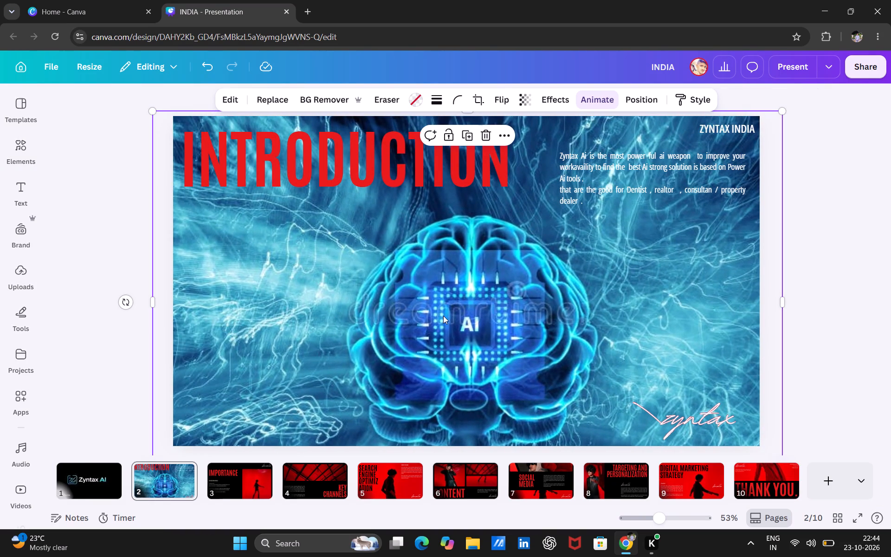
pyautogui.click(543, 307)
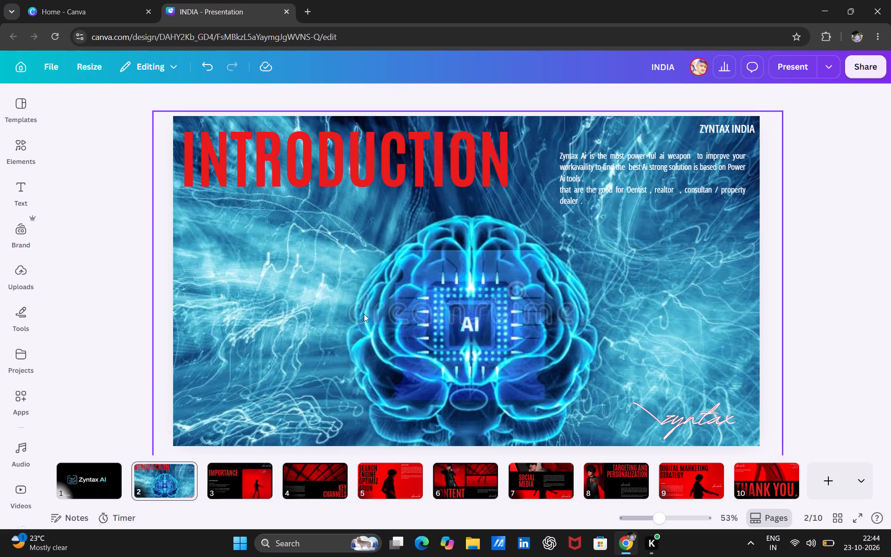
# Change the colour of slide 2's INTRODUCTION heading to white (#ffffff).
pyautogui.click(348, 162)
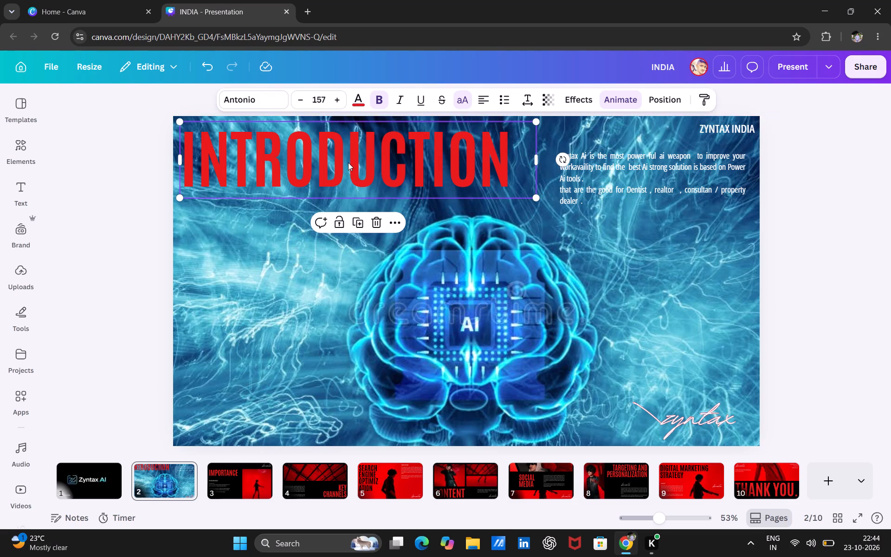
pyautogui.click(354, 105)
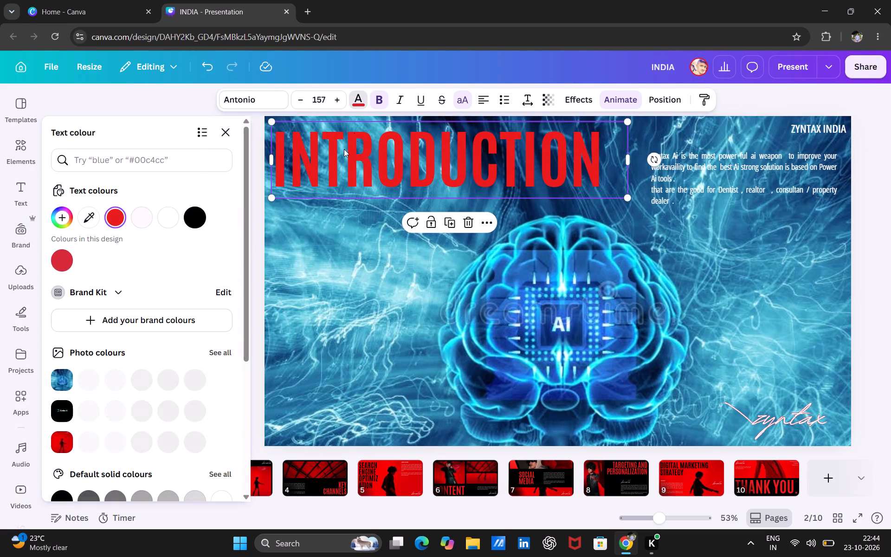
pyautogui.click(170, 225)
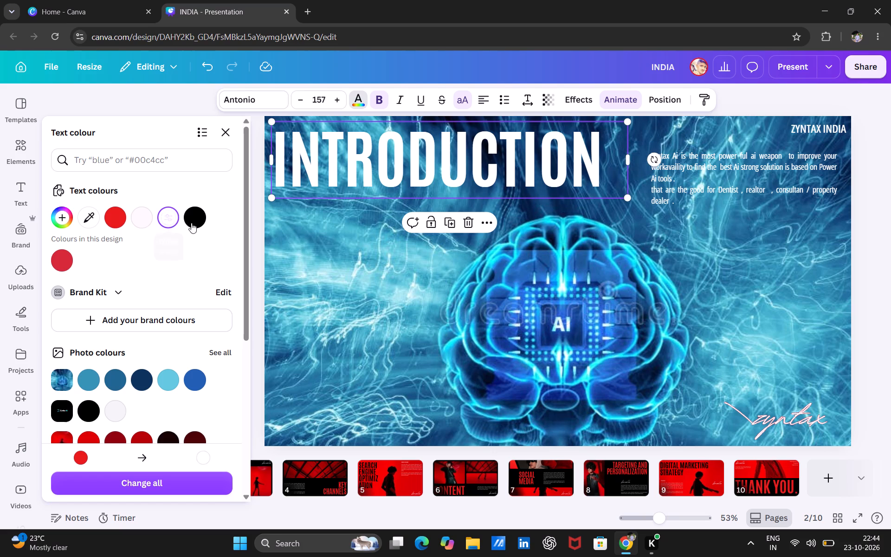
# Try several colours on slide 2's INTRODUCTION heading and settle on vivid red (#b70106).
pyautogui.click(200, 220)
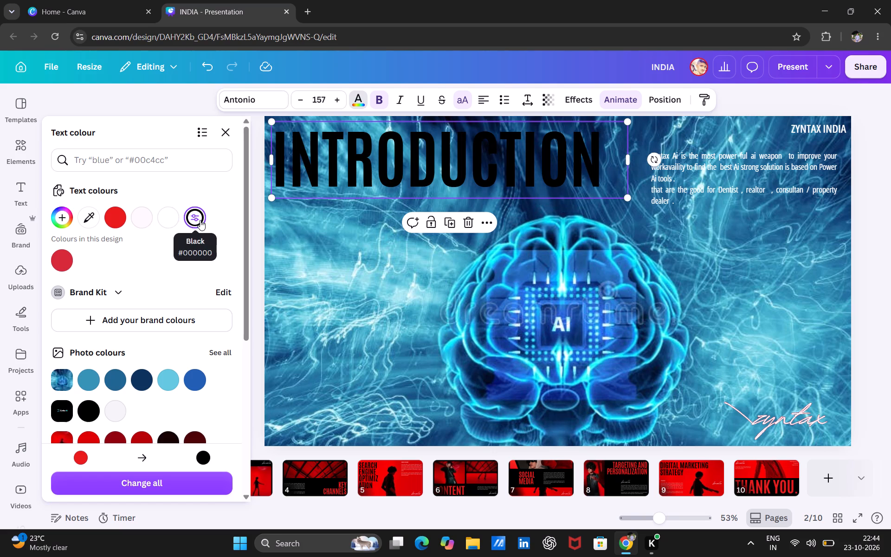
pyautogui.click(112, 378)
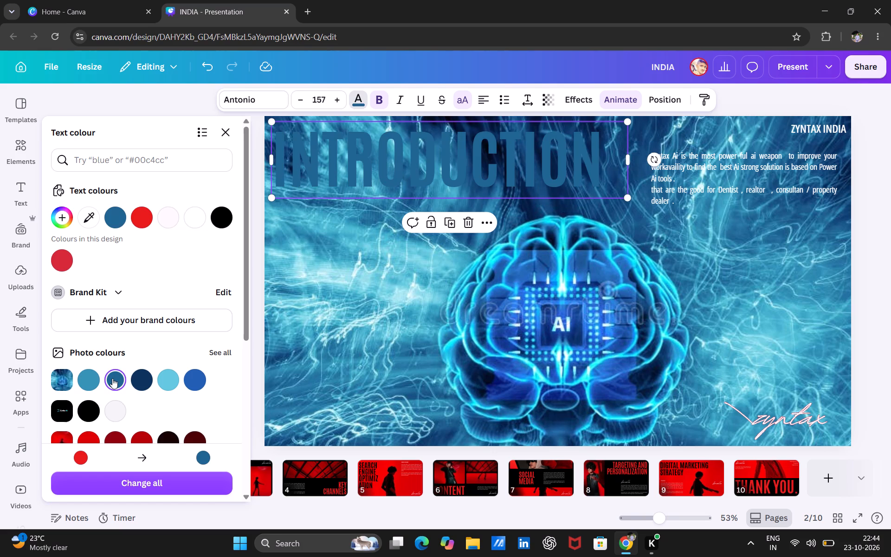
pyautogui.click(86, 379)
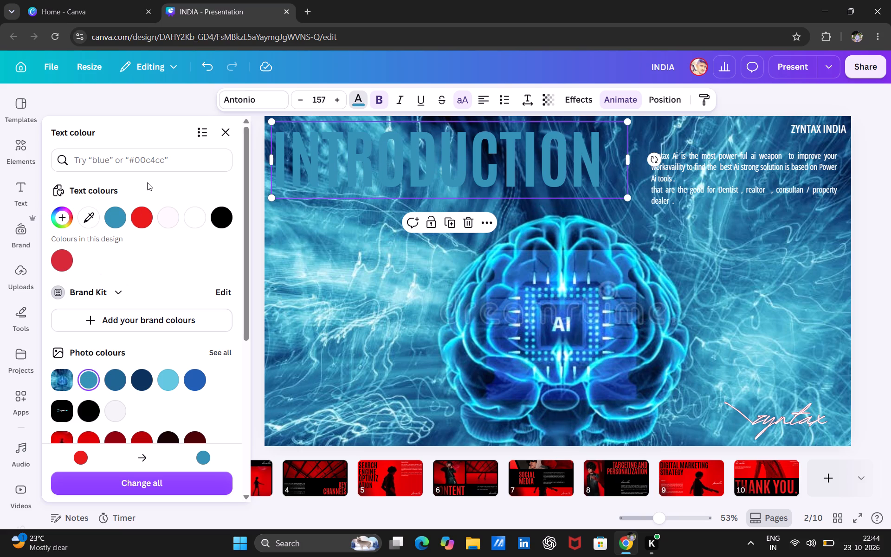
pyautogui.click(169, 213)
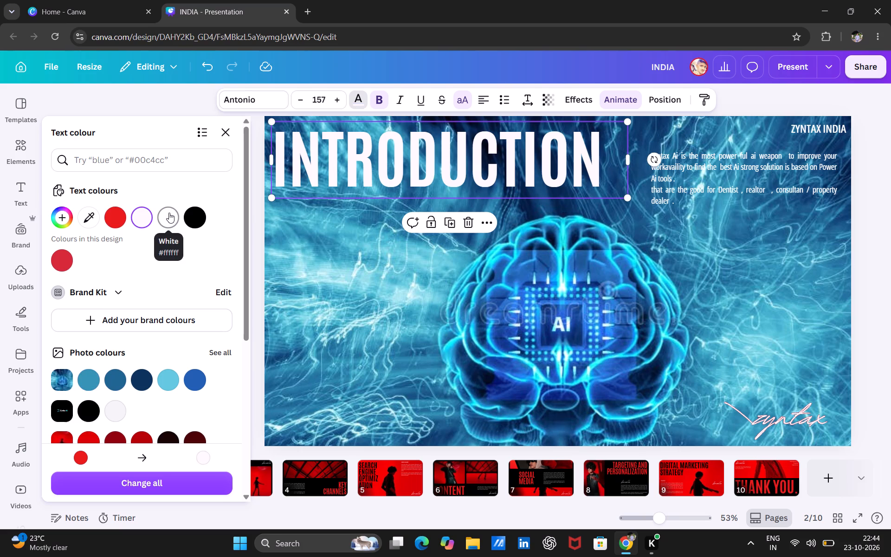
pyautogui.click(118, 217)
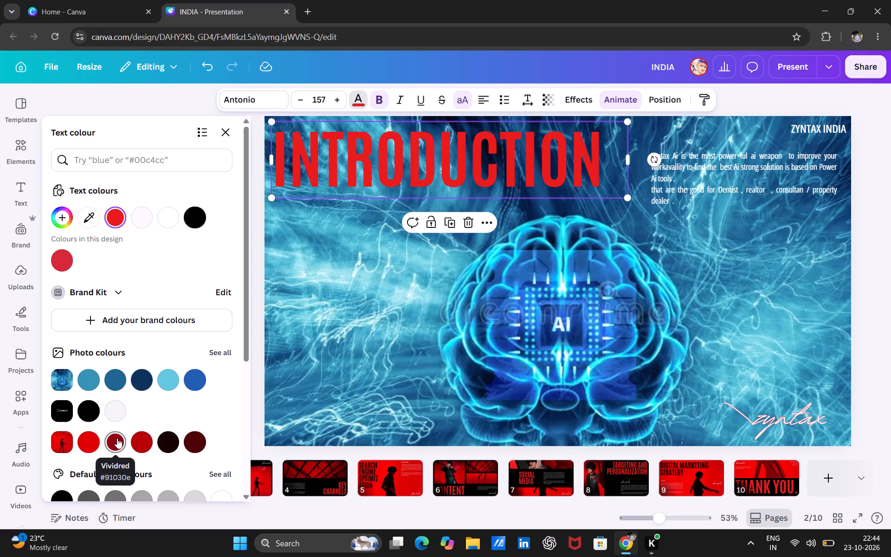
pyautogui.click(143, 442)
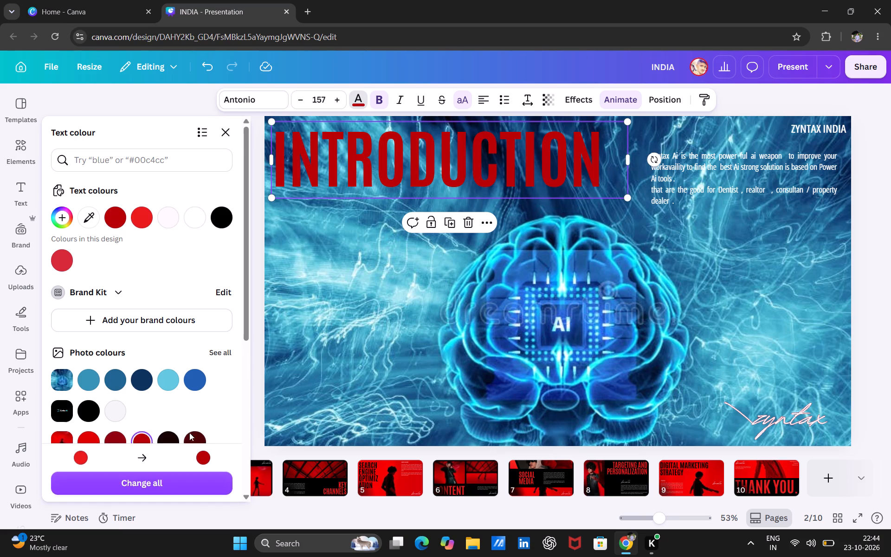
pyautogui.click(164, 496)
pyautogui.click(378, 395)
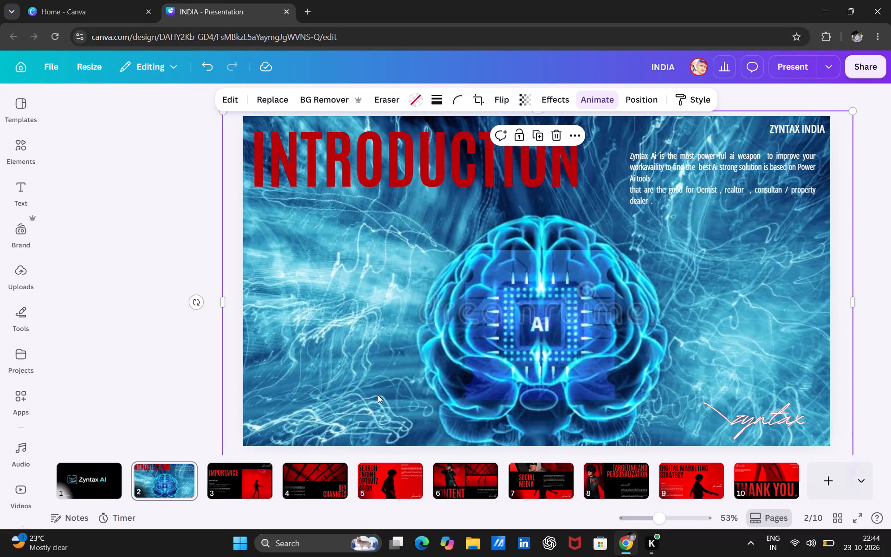
# Enlarge slide 2's Zyntax AI description paragraph to font size 27 and make it bold.
pyautogui.click(634, 162)
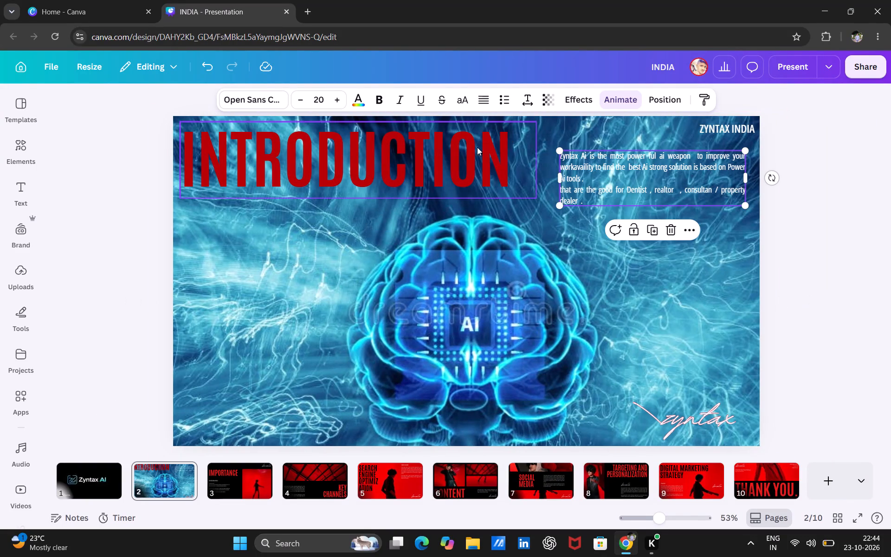
pyautogui.click(341, 99)
pyautogui.click(341, 99)
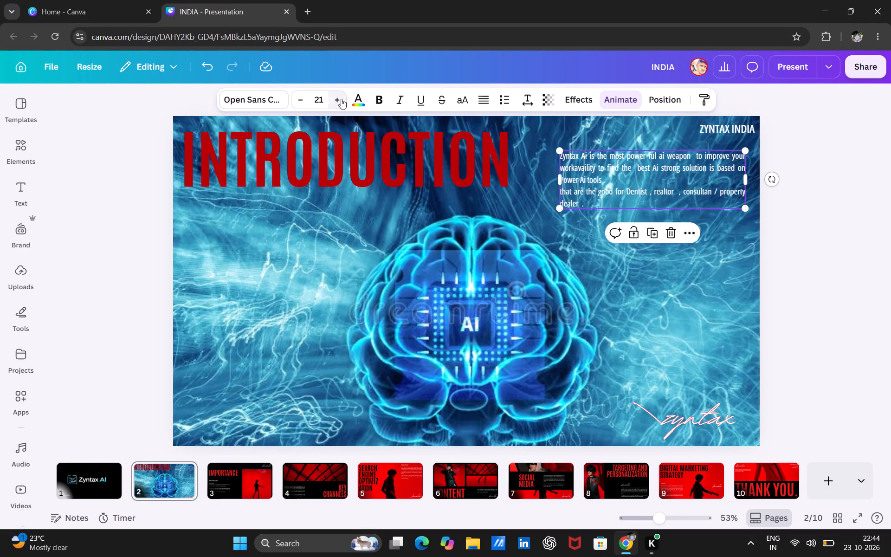
pyautogui.tripleClick(341, 99)
pyautogui.click(341, 99)
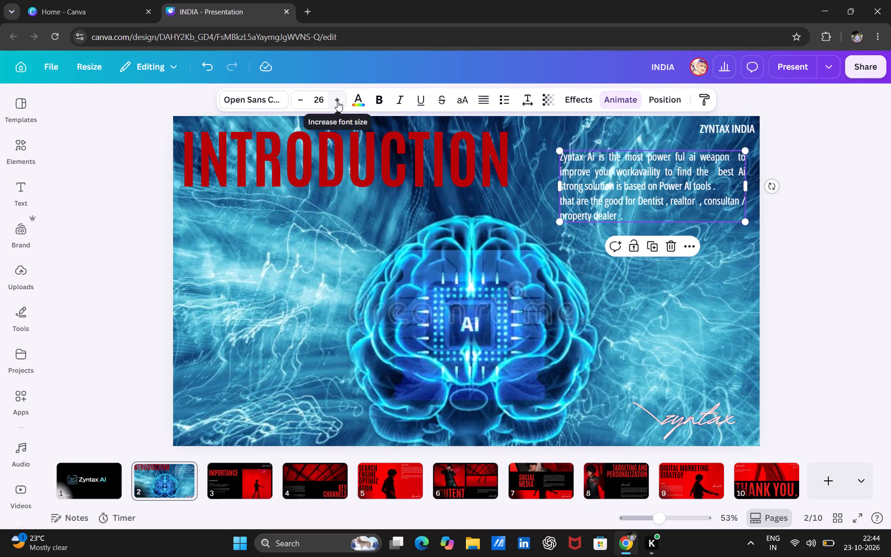
pyautogui.click(337, 101)
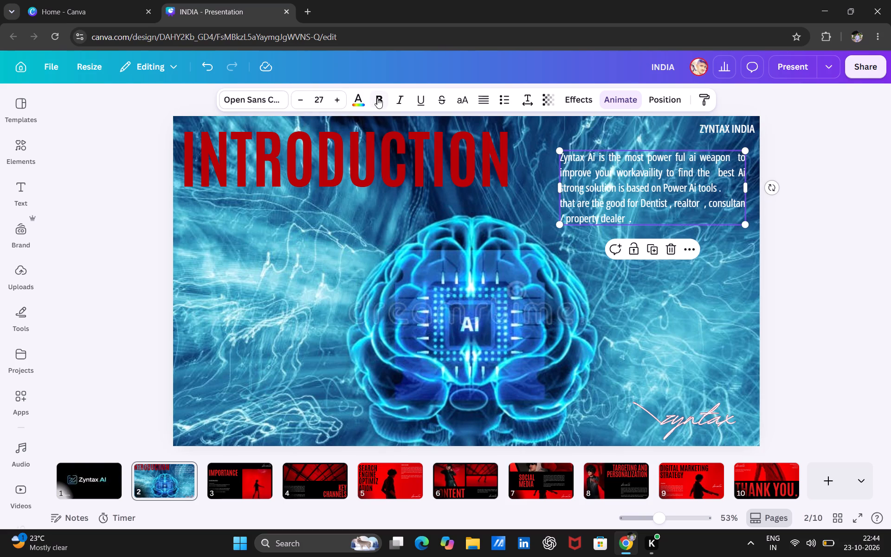
pyautogui.click(380, 99)
# Change the colour of slide 2's description paragraph to black (#000000).
pyautogui.click(357, 104)
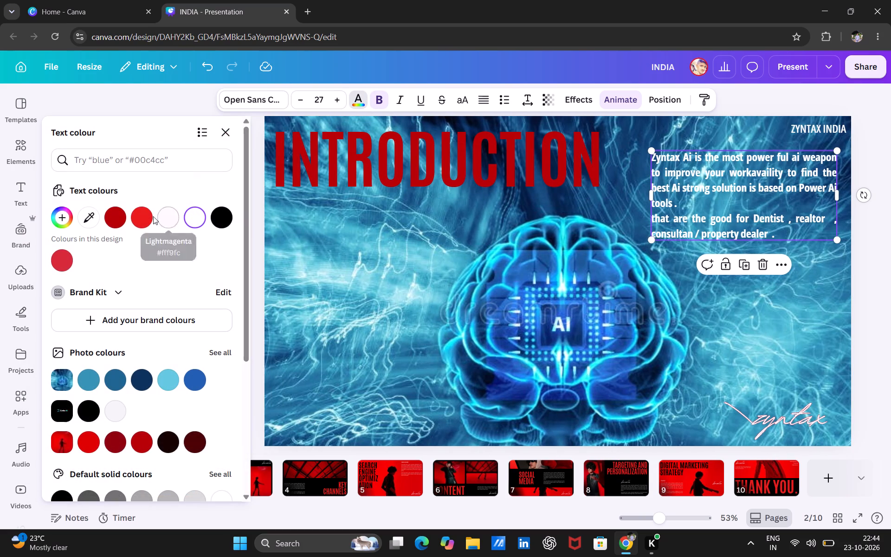
pyautogui.click(152, 216)
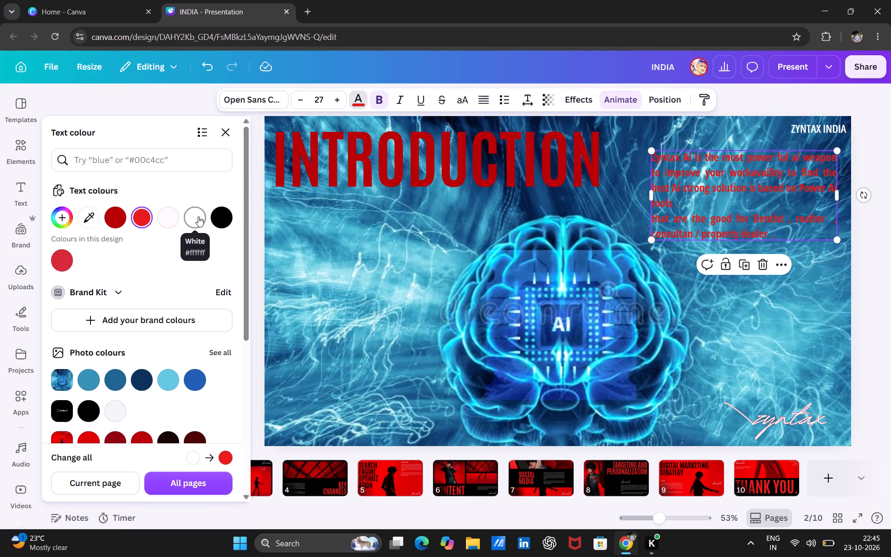
pyautogui.click(198, 216)
pyautogui.click(219, 220)
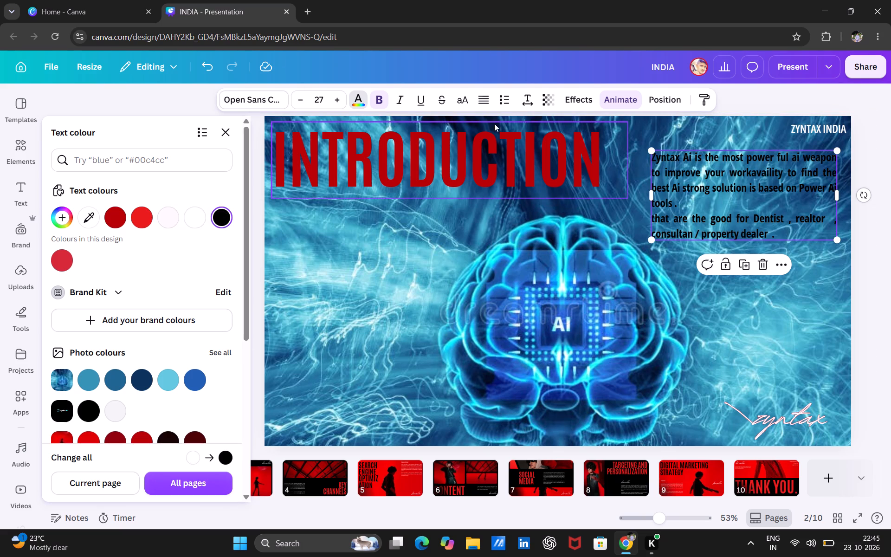
# Move the description paragraph to slide 2's lower-left corner, beside the AI brain.
pyautogui.moveTo(691, 207); pyautogui.dragTo(467, 340)
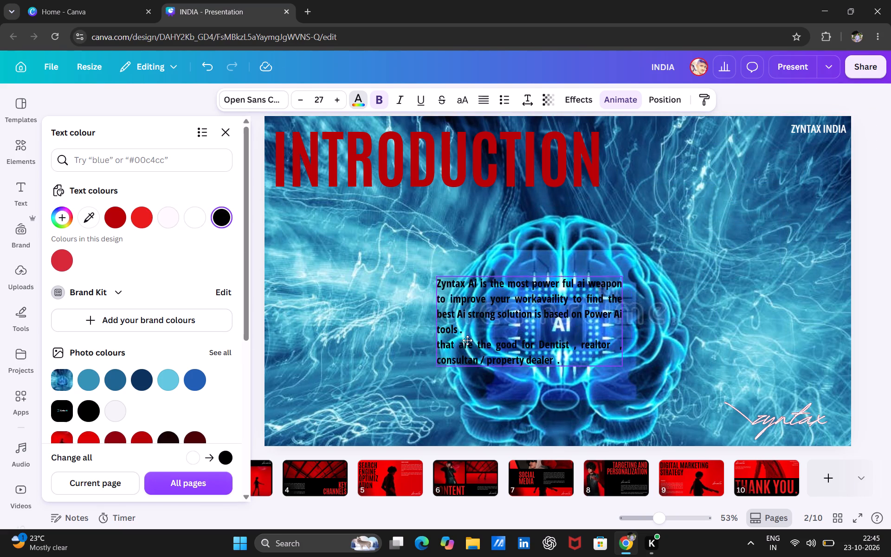
pyautogui.moveTo(467, 340); pyautogui.dragTo(321, 401)
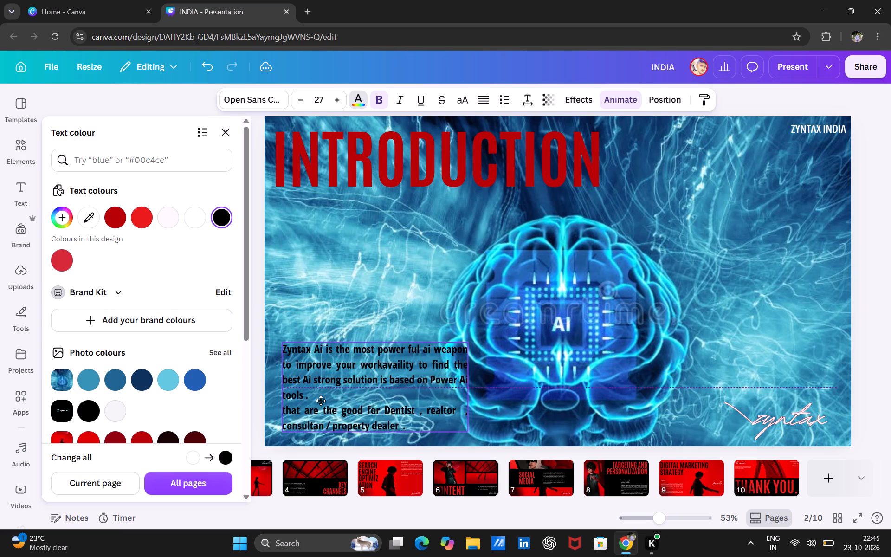
pyautogui.moveTo(321, 401); pyautogui.dragTo(320, 403)
pyautogui.click(322, 273)
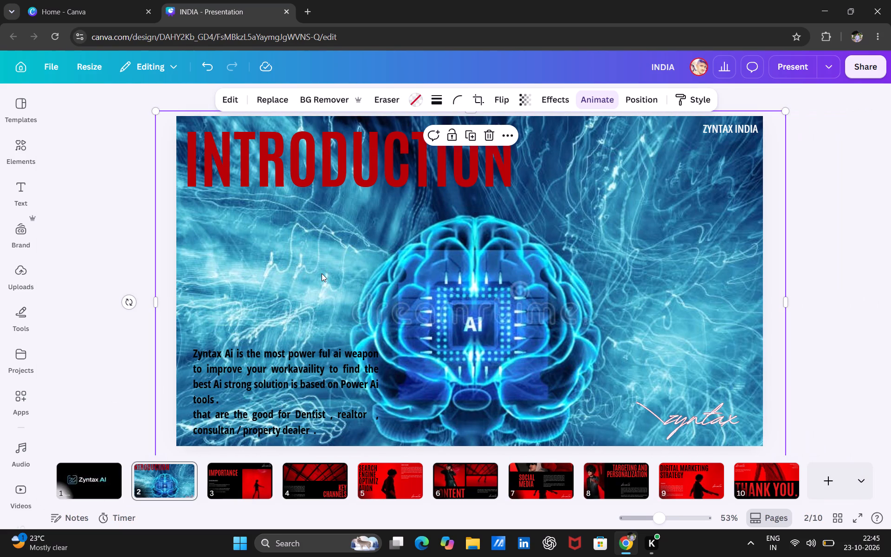
pyautogui.click(497, 410)
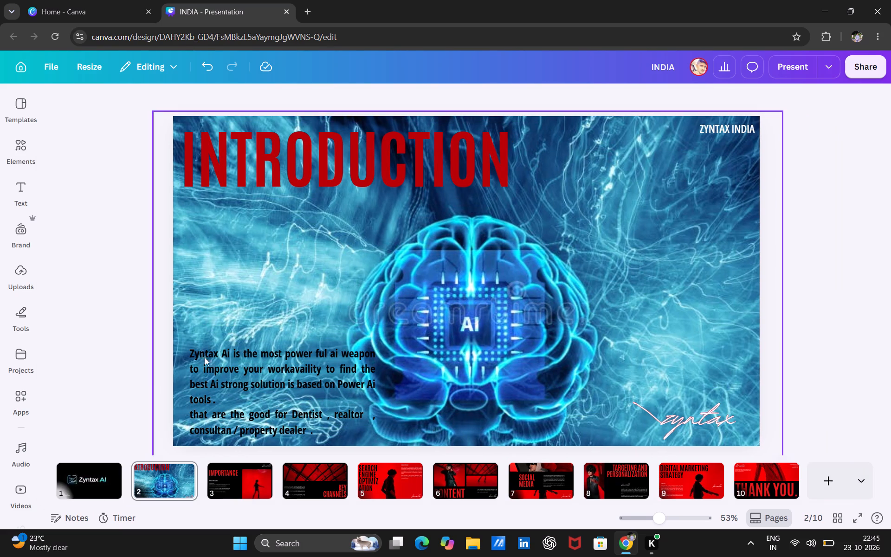
# Move slide 3's IMPORTANCE heading up into the slide's top-left corner.
pyautogui.click(225, 478)
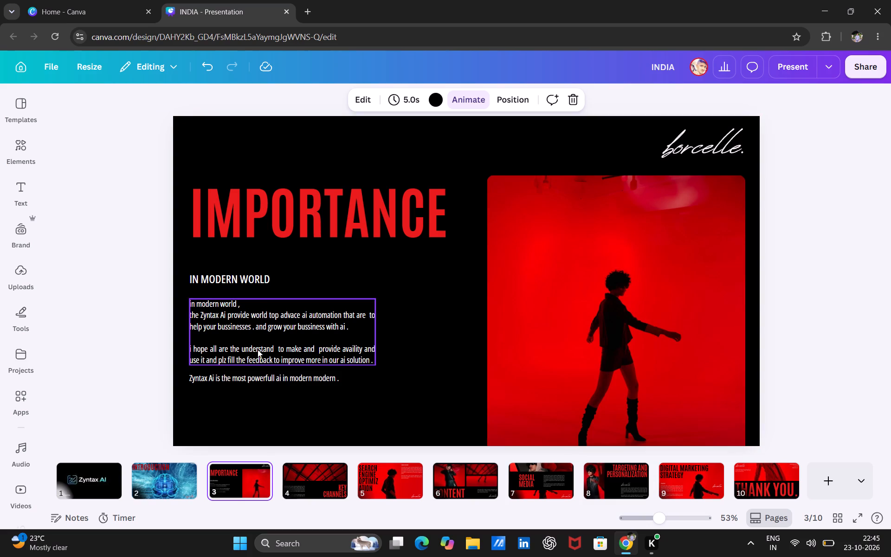
pyautogui.moveTo(269, 223); pyautogui.dragTo(252, 150)
pyautogui.press('Down')
pyautogui.press('Down')
pyautogui.press('Down')
pyautogui.press('Down')
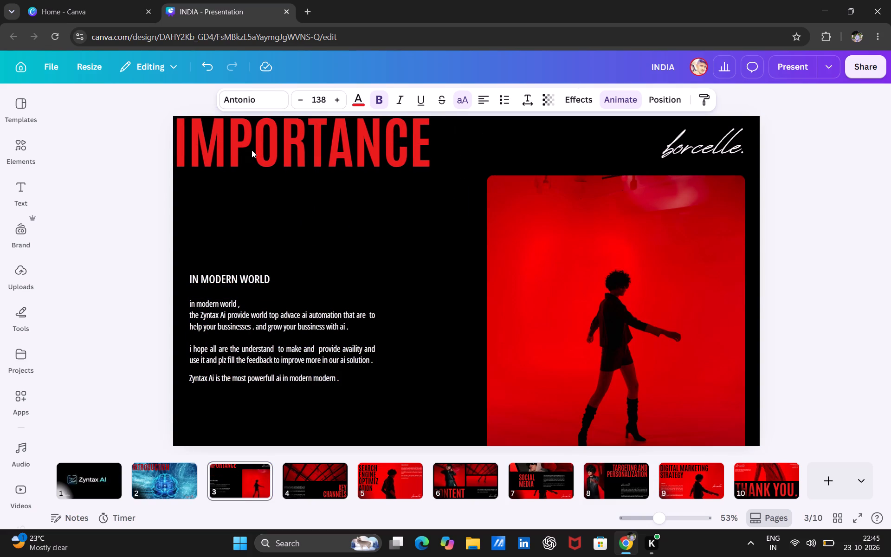
pyautogui.press('Down')
pyautogui.press('Down')
pyautogui.press('Left')
pyautogui.press('Right')
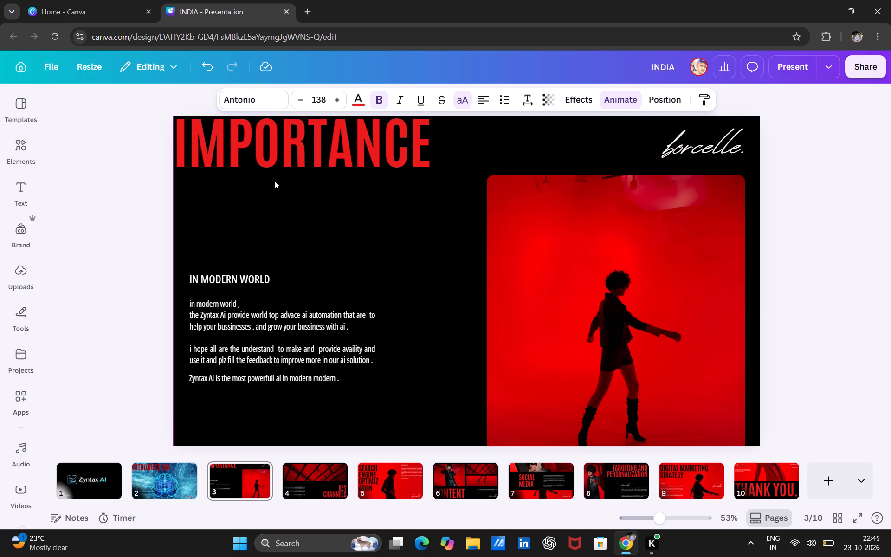
pyautogui.click(284, 192)
pyautogui.click(267, 235)
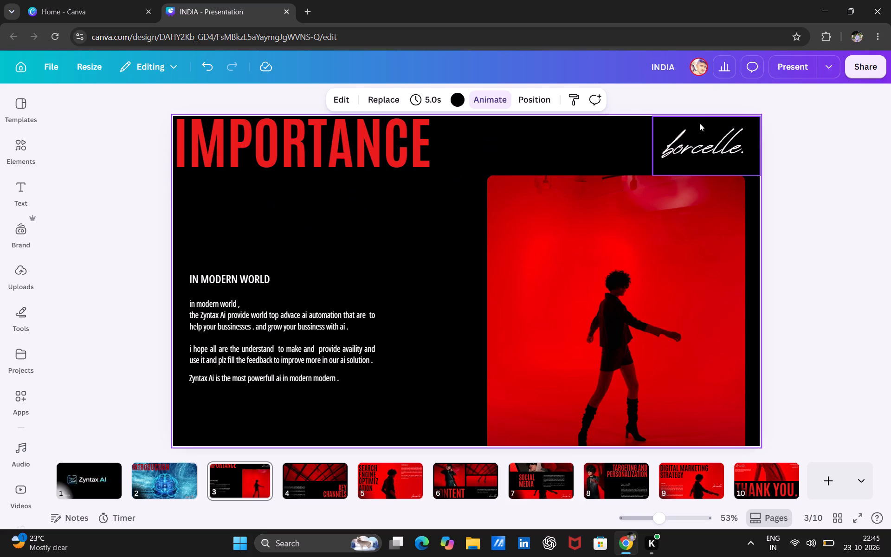
# Delete the borcelle signature logo from slide 3.
pyautogui.click(708, 140)
pyautogui.press('BackSpace')
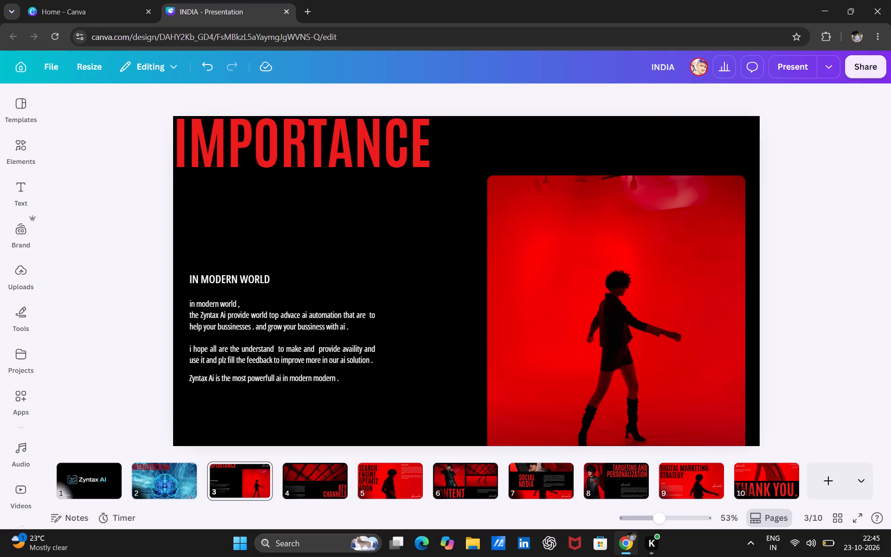
# Delete the red photo of the walking figure from slide 3, together with its empty frame.
pyautogui.click(629, 219)
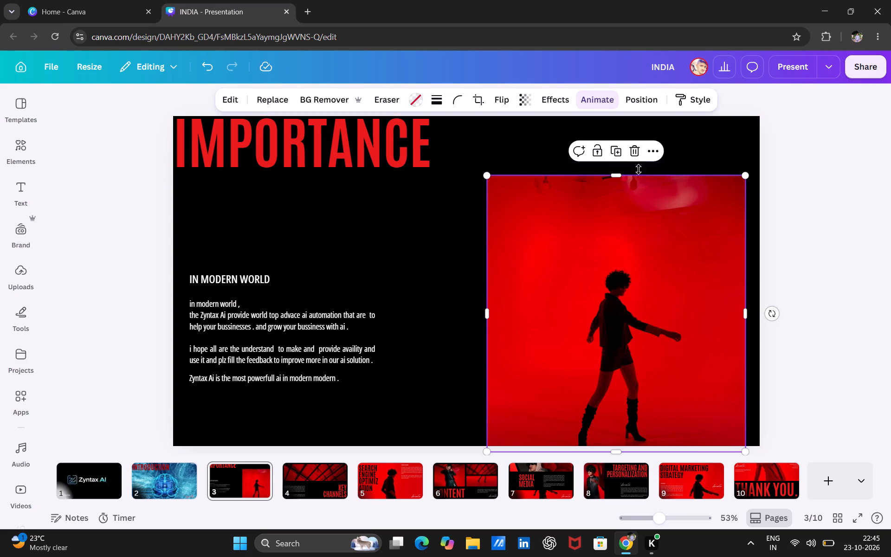
pyautogui.click(634, 151)
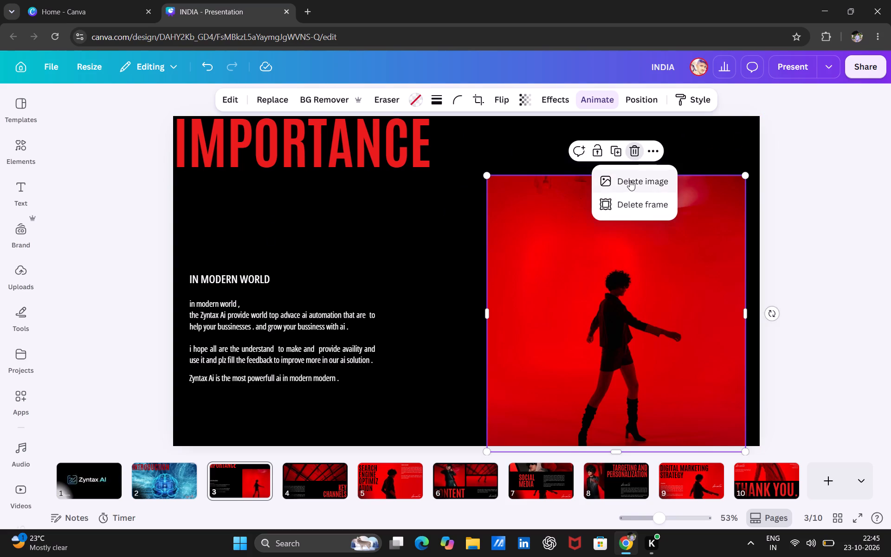
pyautogui.click(630, 180)
pyautogui.click(624, 215)
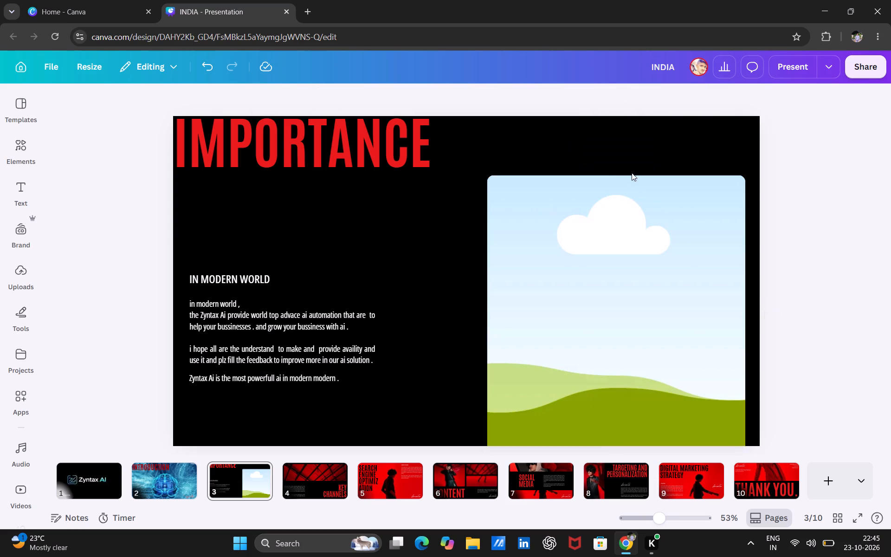
pyautogui.click(616, 227)
pyautogui.click(638, 146)
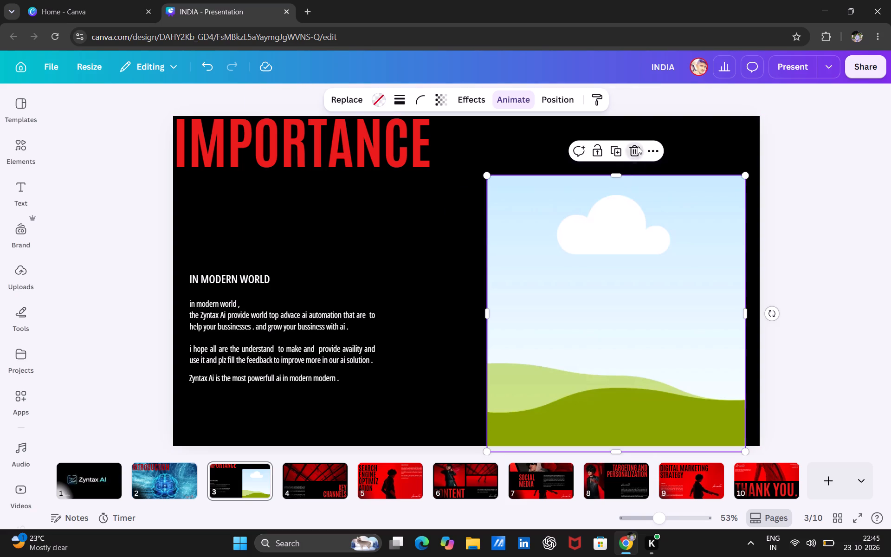
# Add the uploaded square Zyntax AI logo image to slide 3 and place it on the slide's right side.
pyautogui.click(11, 280)
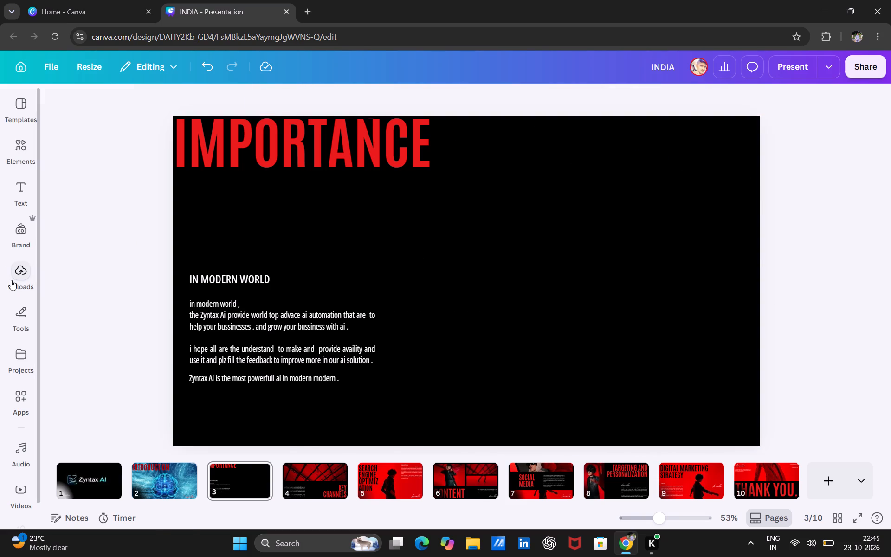
pyautogui.click(126, 299)
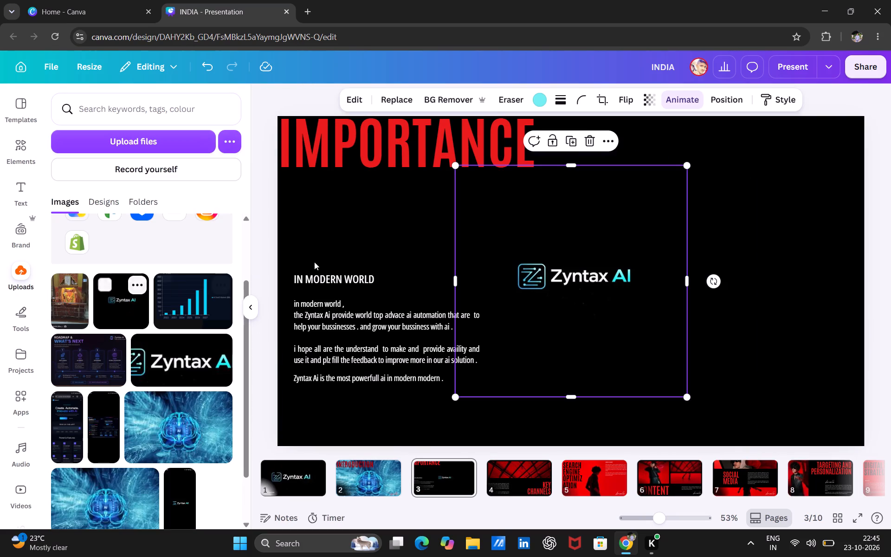
pyautogui.moveTo(577, 228); pyautogui.dragTo(700, 240)
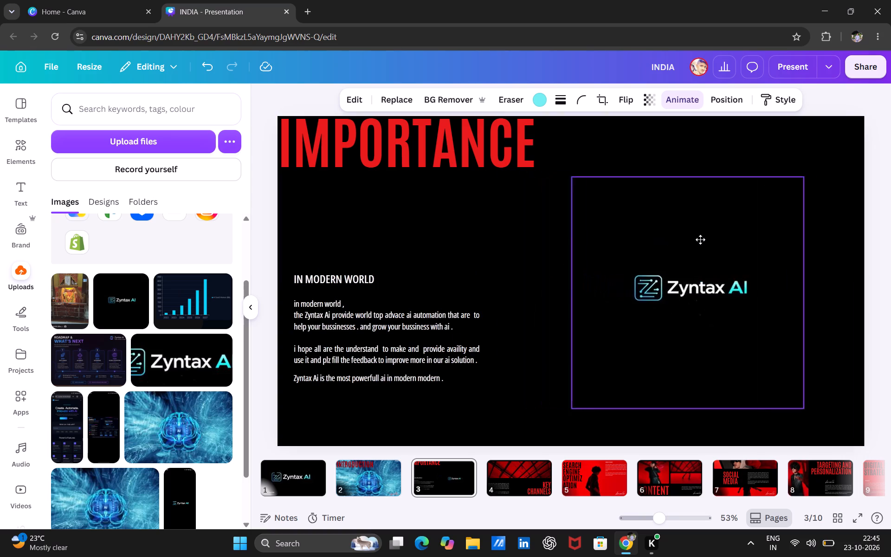
pyautogui.moveTo(700, 240); pyautogui.dragTo(742, 233)
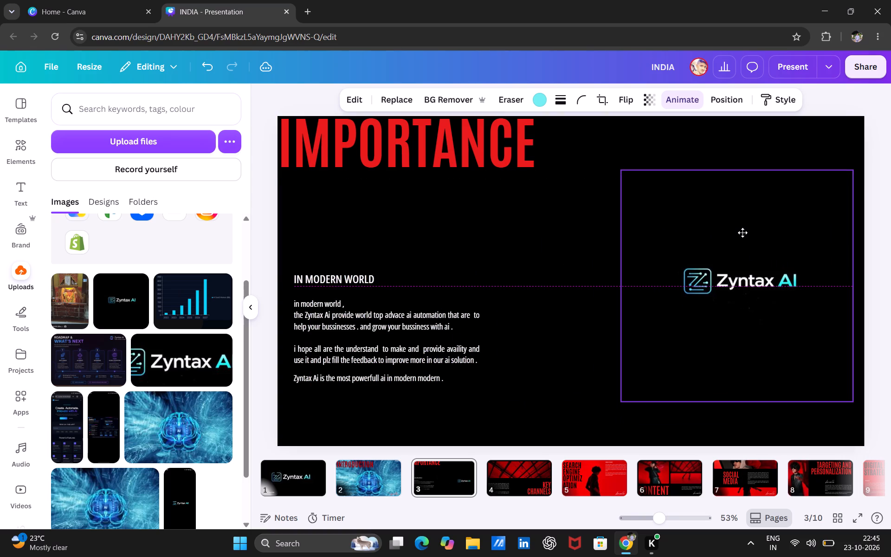
pyautogui.moveTo(742, 233); pyautogui.dragTo(742, 232)
pyautogui.click(585, 246)
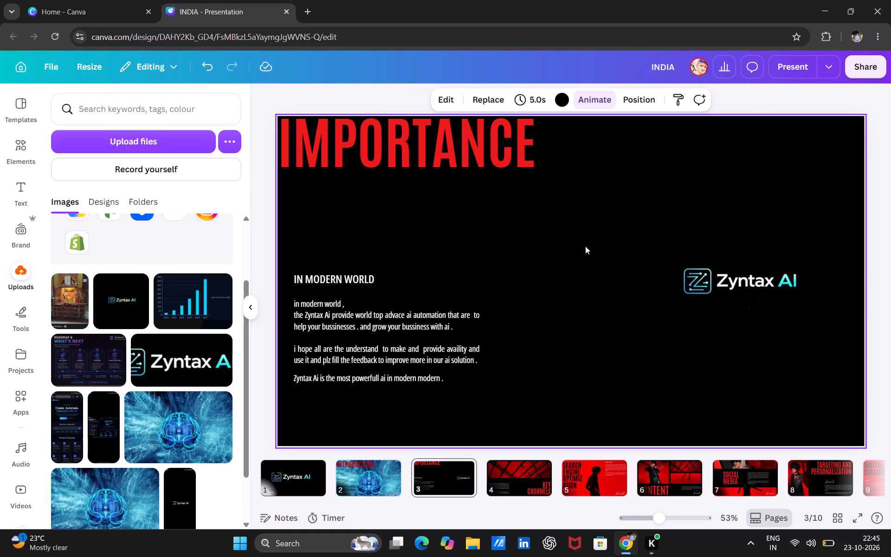
# Increase the font size of slide 3's IN MODERN WORLD subheading to 36.9.
pyautogui.click(376, 324)
pyautogui.click(325, 274)
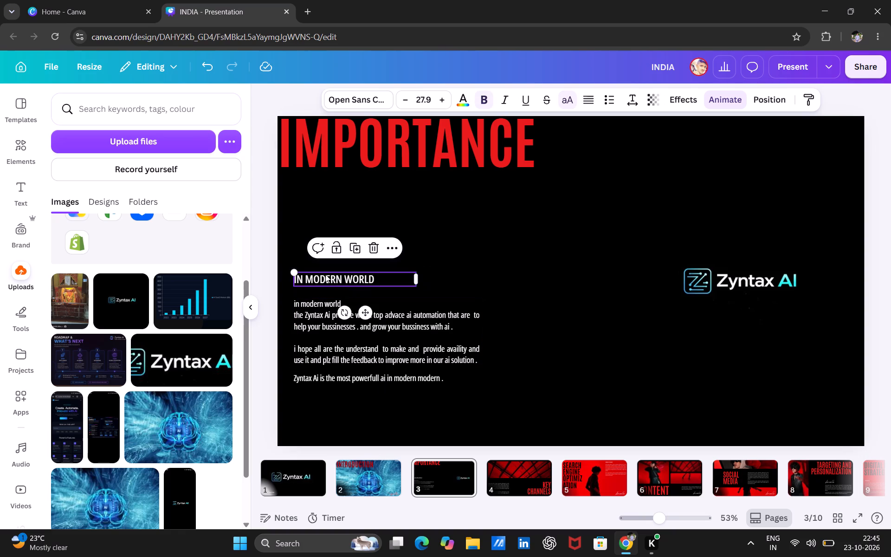
pyautogui.tripleClick(440, 99)
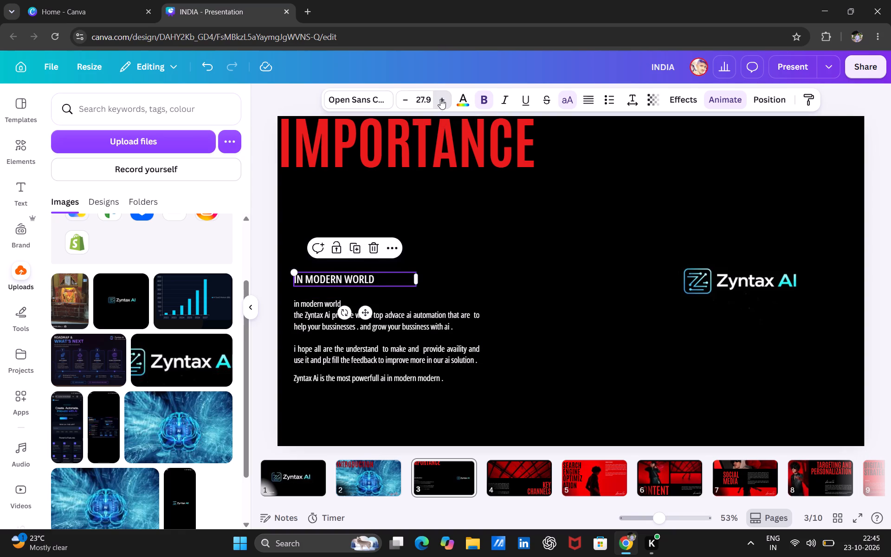
pyautogui.tripleClick(440, 99)
pyautogui.tripleClick(440, 99)
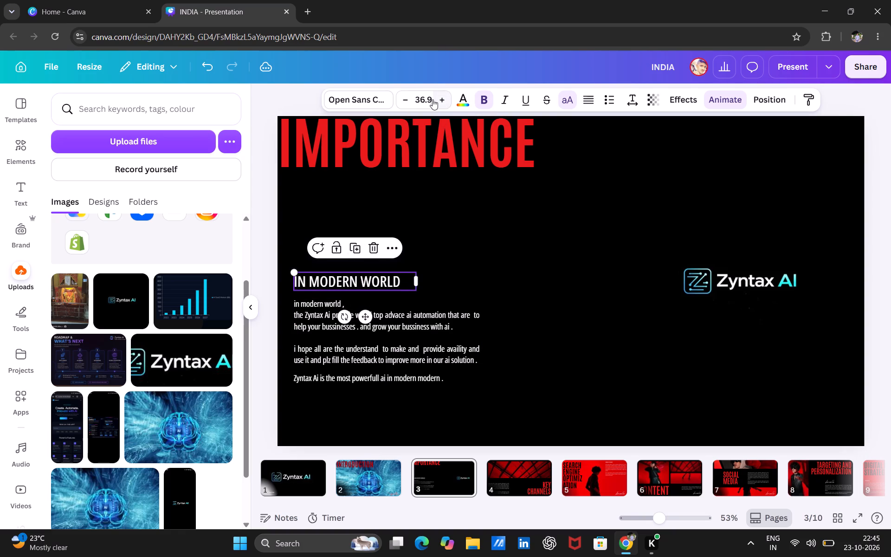
# Make slide 3's IN MODERN WORLD subheading bold and colour its text dark red.
pyautogui.click(477, 102)
pyautogui.click(477, 102)
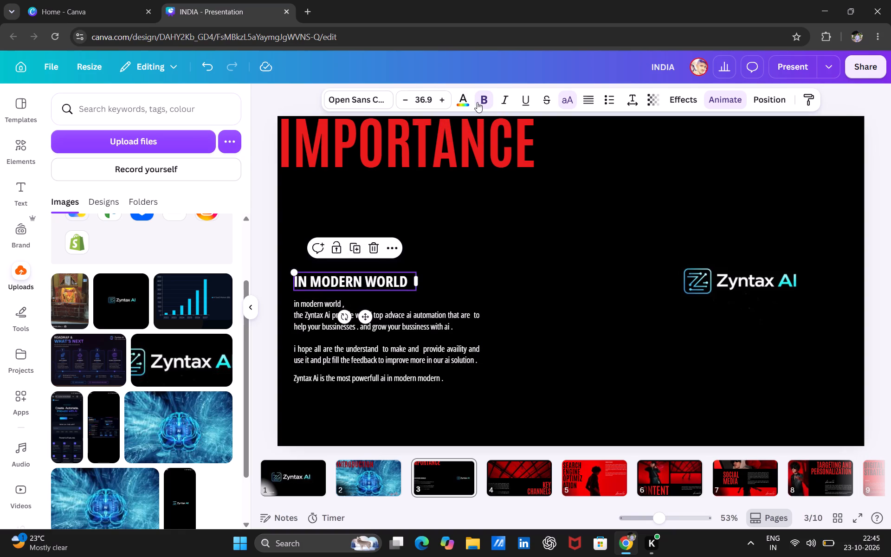
pyautogui.click(462, 103)
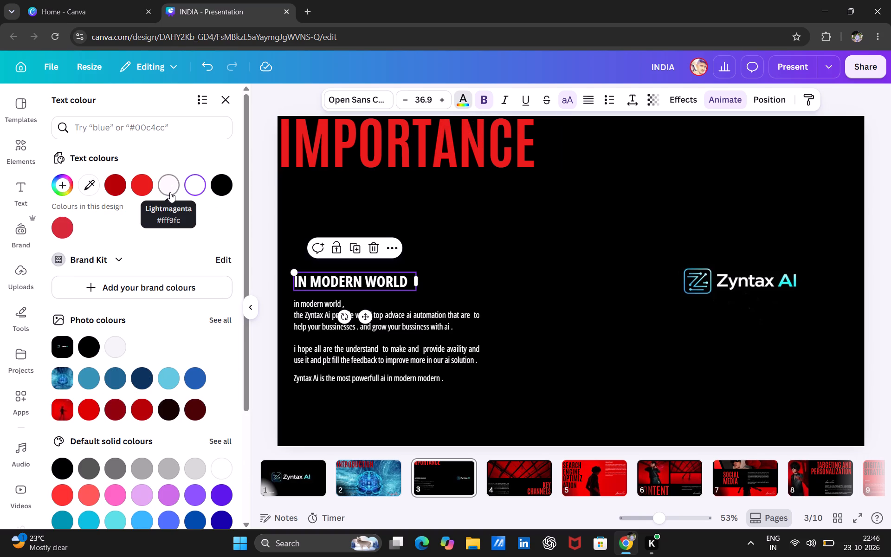
pyautogui.click(146, 185)
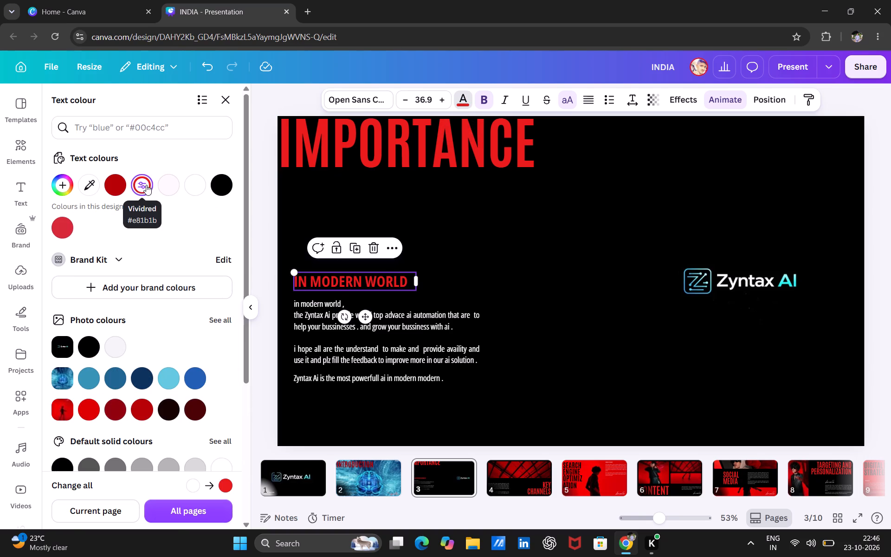
pyautogui.click(111, 187)
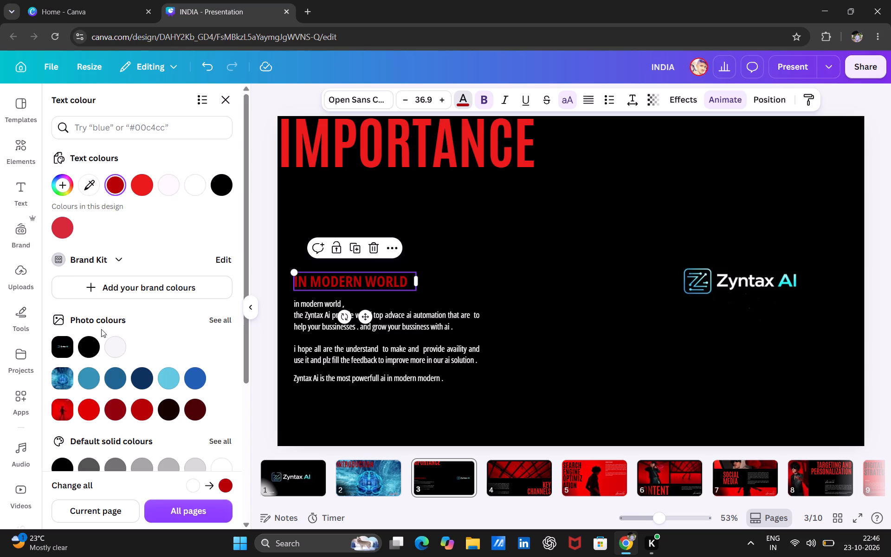
pyautogui.click(86, 346)
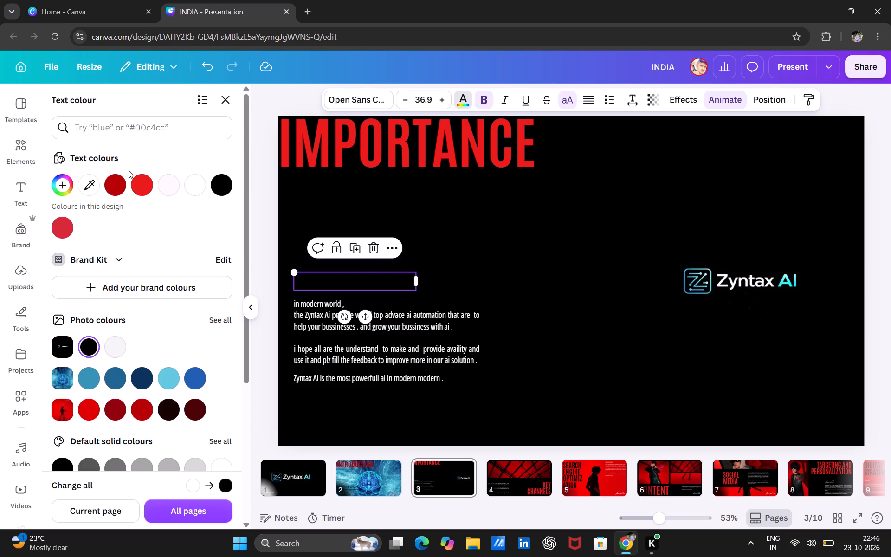
pyautogui.click(116, 185)
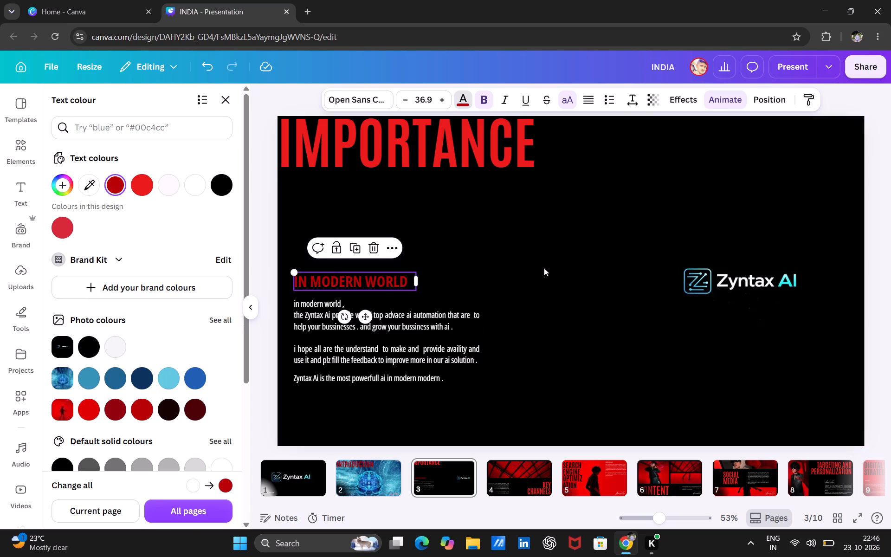
pyautogui.click(544, 268)
# Increase the font size of slide 3's body paragraph below the subheading to 22.
pyautogui.click(348, 328)
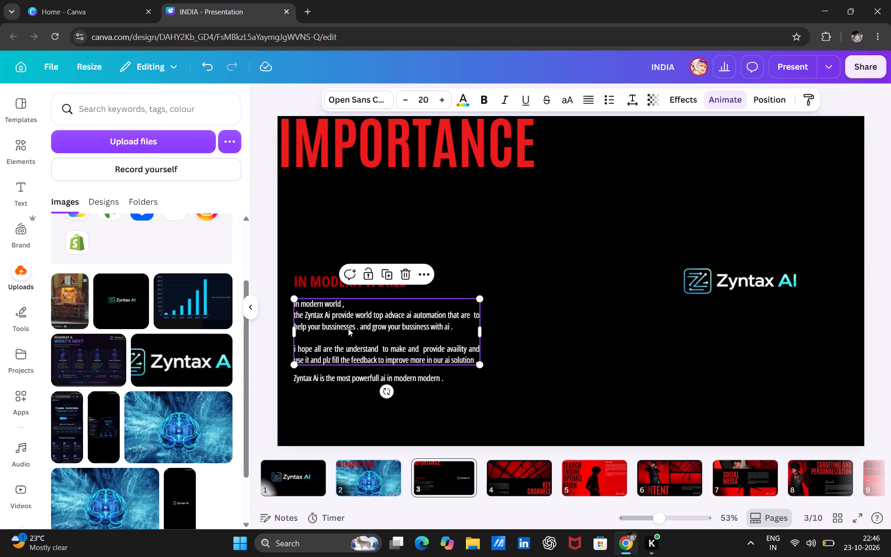
pyautogui.click(445, 102)
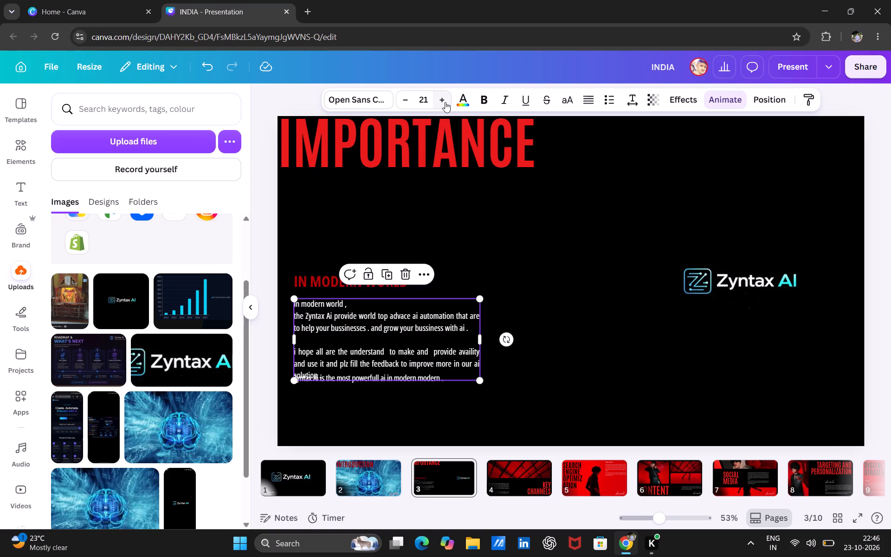
pyautogui.click(445, 102)
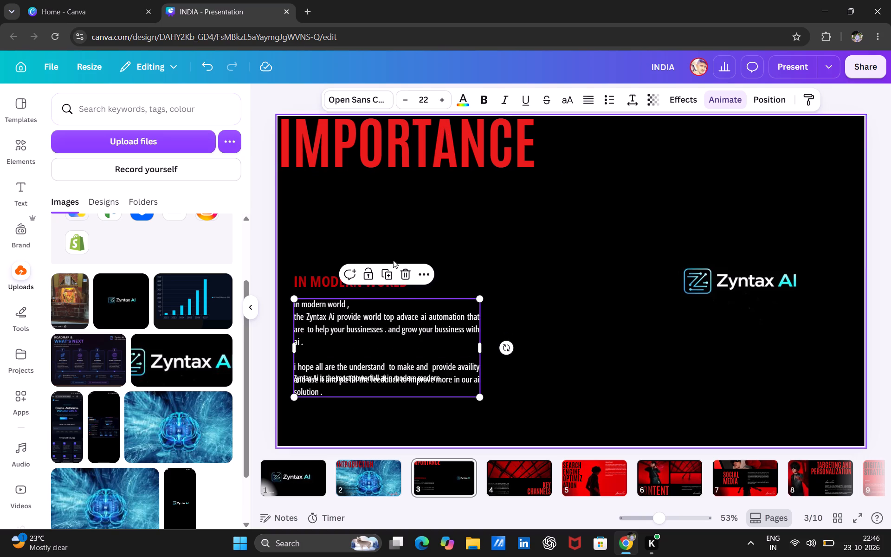
# Shift the body paragraph aside and move the closing line about Zyntax Ai being most powerfull to just below the logo.
pyautogui.moveTo(383, 354); pyautogui.dragTo(462, 345)
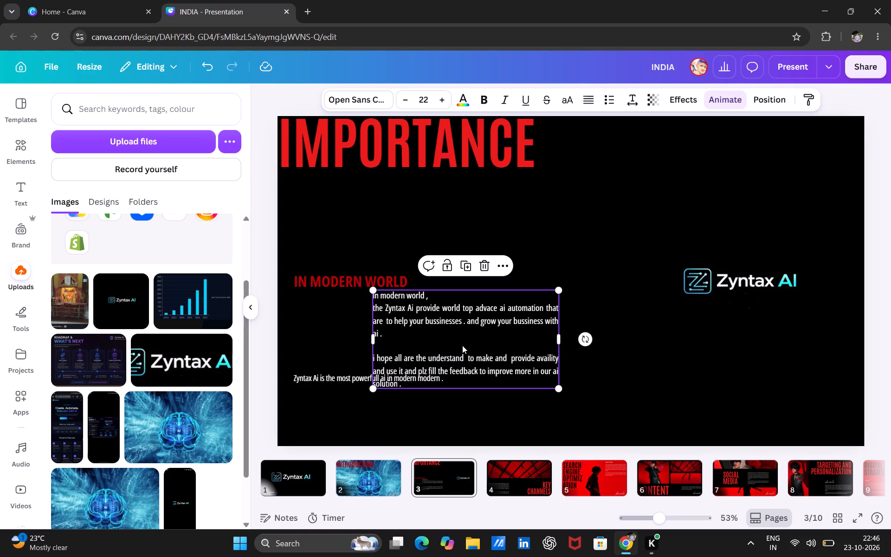
pyautogui.hscroll(-1, 367, 337)
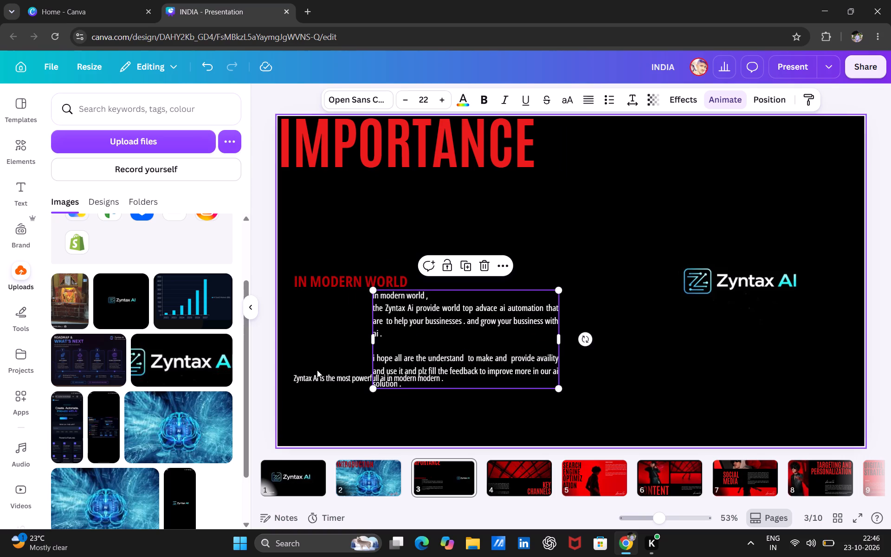
pyautogui.moveTo(316, 376); pyautogui.dragTo(671, 341)
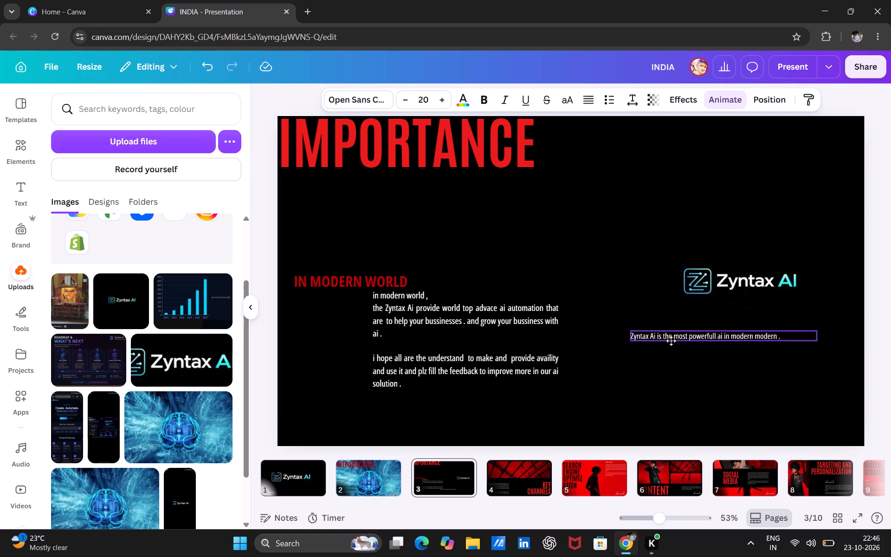
pyautogui.moveTo(671, 341); pyautogui.dragTo(686, 323)
# Move slide 3's body paragraph back beneath the IN MODERN WORLD subheading, leaving a clear gap between them.
pyautogui.click(533, 347)
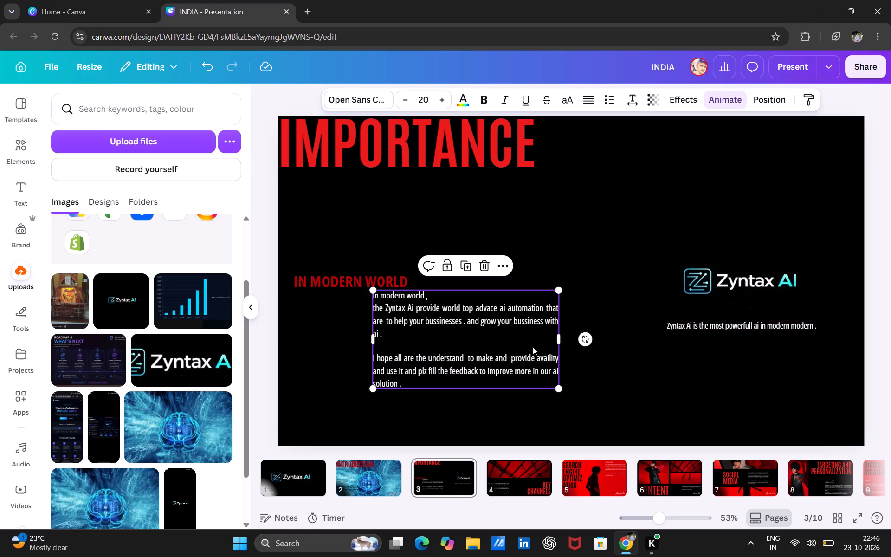
pyautogui.moveTo(533, 347); pyautogui.dragTo(447, 370)
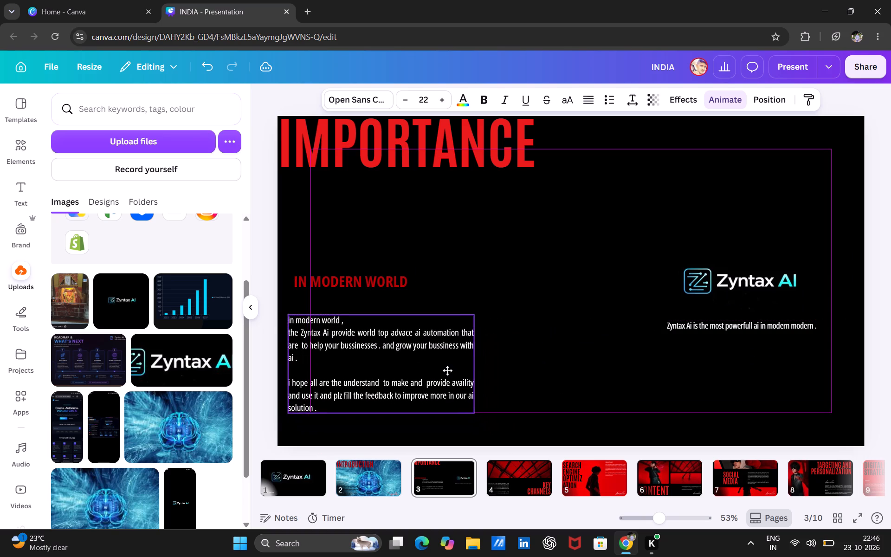
pyautogui.moveTo(447, 370); pyautogui.dragTo(451, 378)
pyautogui.click(586, 273)
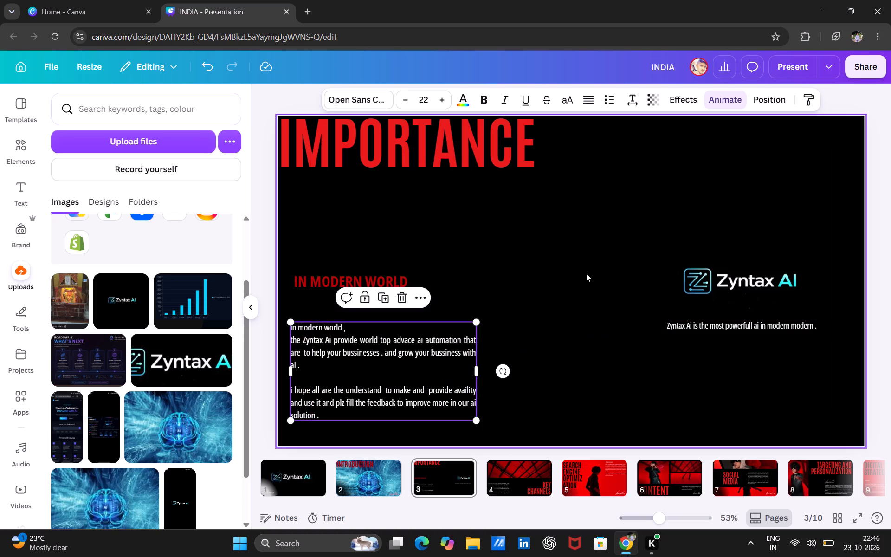
# Make slide 3's body paragraph bold.
pyautogui.click(376, 357)
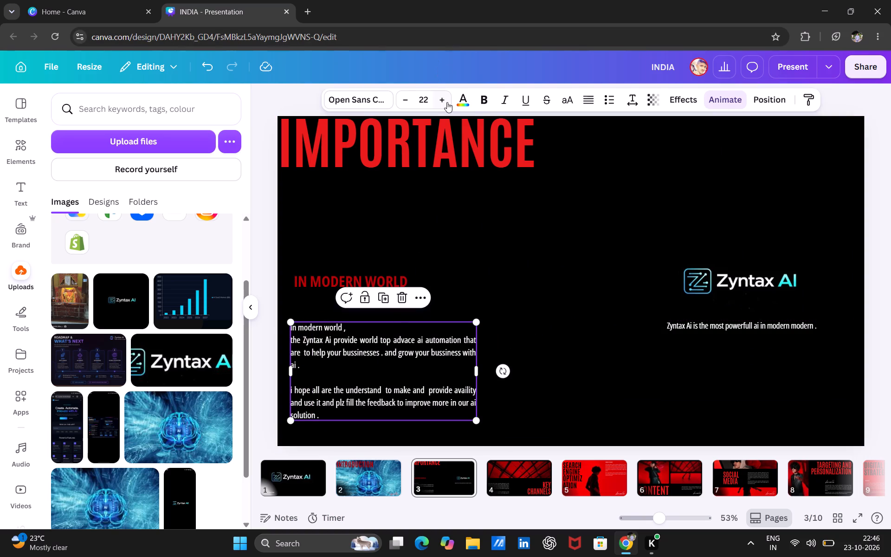
pyautogui.click(466, 94)
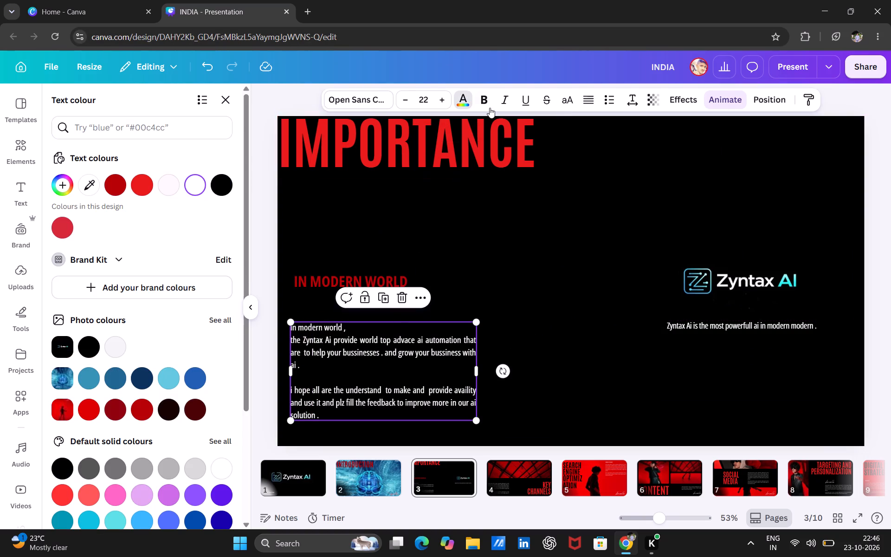
pyautogui.click(488, 105)
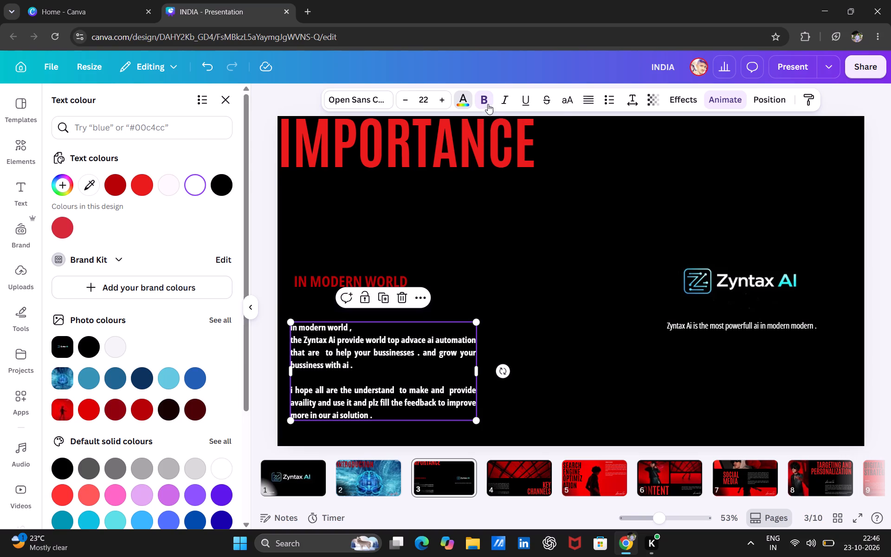
pyautogui.click(525, 144)
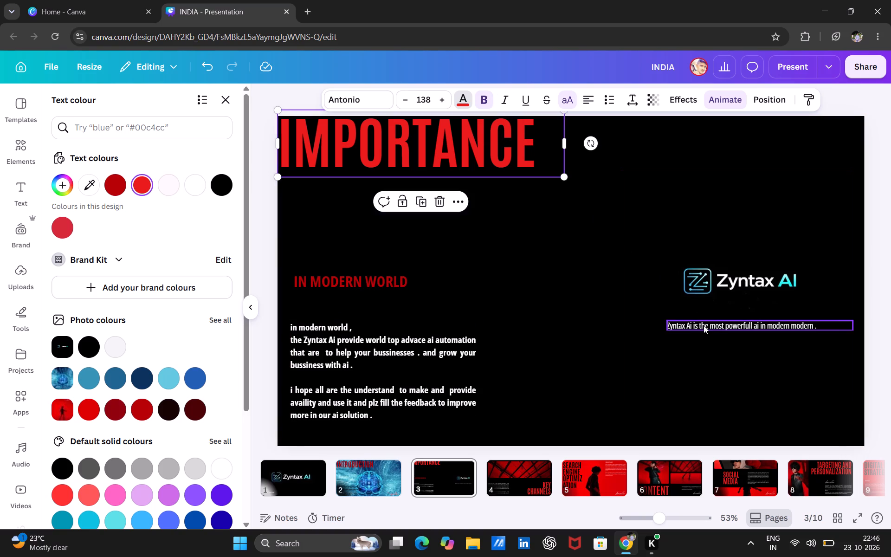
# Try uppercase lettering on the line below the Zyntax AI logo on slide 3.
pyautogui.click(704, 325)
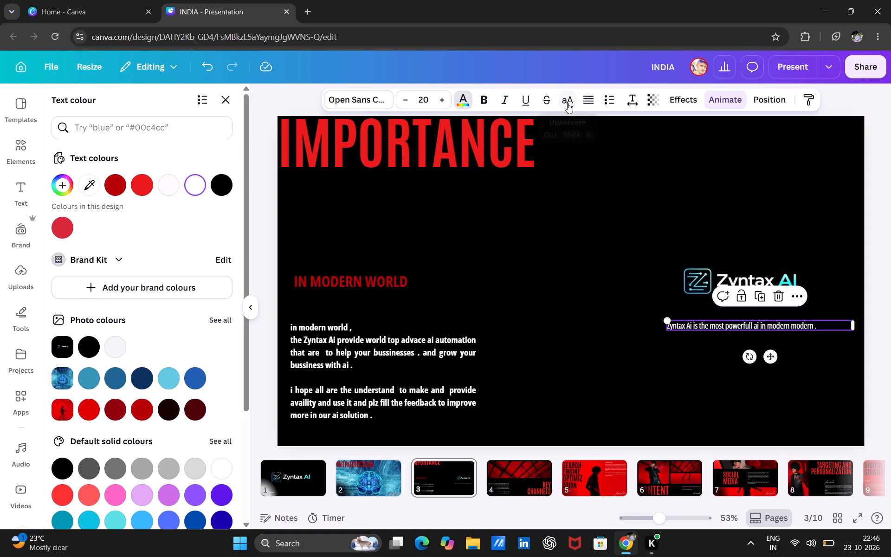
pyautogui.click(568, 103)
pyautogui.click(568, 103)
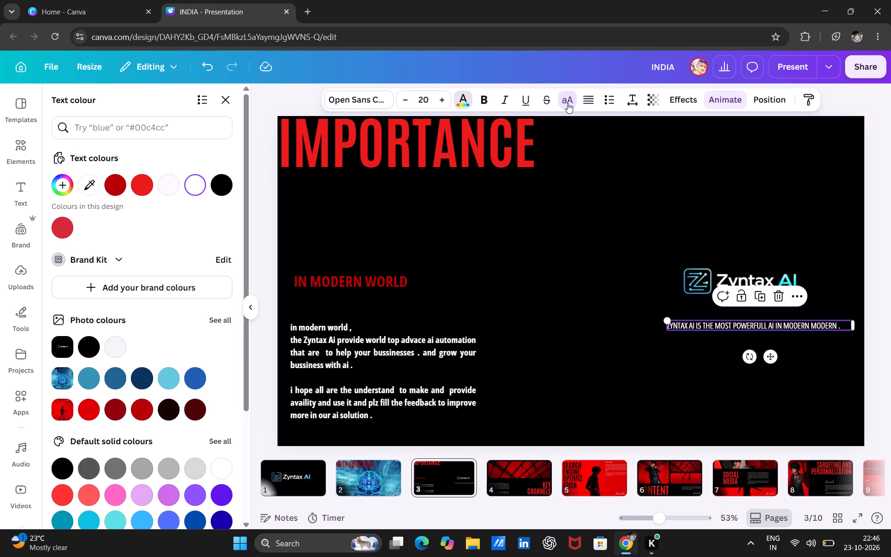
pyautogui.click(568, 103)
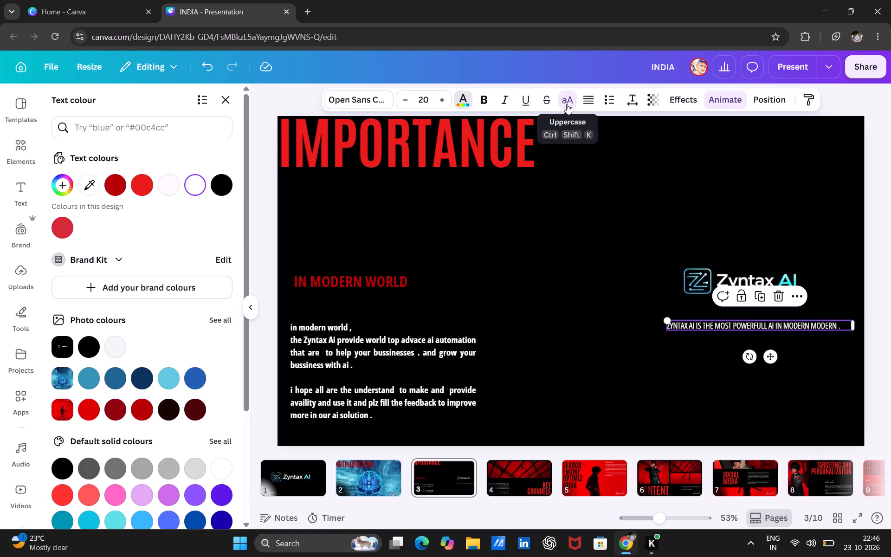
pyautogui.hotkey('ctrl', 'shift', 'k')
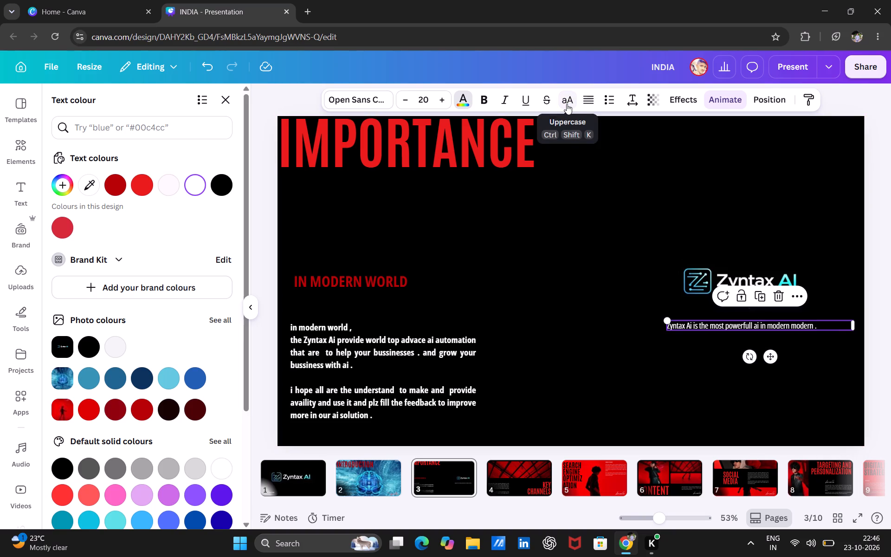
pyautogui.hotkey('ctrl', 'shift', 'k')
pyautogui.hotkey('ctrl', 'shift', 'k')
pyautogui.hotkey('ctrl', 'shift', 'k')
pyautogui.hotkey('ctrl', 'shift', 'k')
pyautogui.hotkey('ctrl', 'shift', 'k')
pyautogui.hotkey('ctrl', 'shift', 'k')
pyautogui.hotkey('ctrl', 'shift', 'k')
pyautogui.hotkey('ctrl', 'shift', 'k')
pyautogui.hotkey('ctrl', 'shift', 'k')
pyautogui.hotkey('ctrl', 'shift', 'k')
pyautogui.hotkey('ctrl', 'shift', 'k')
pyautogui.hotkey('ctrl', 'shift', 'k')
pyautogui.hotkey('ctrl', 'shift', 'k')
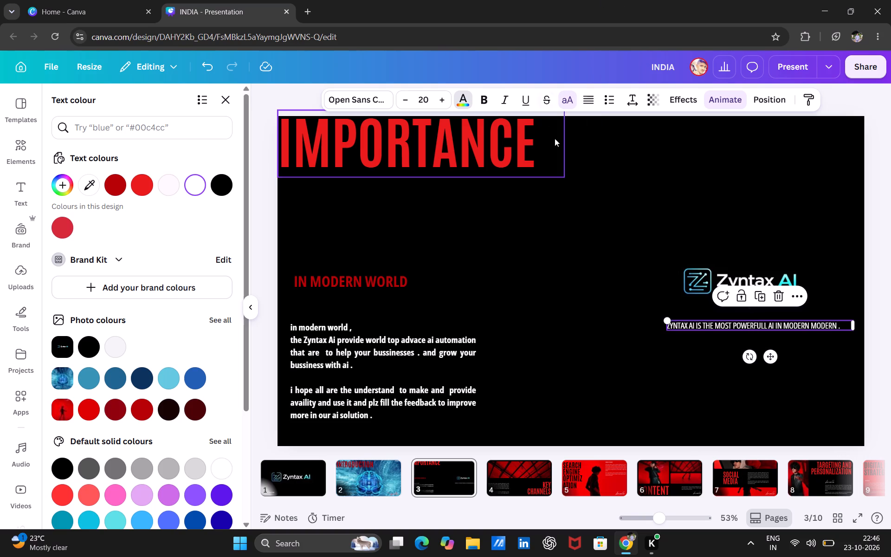
# Make the line below the Zyntax AI logo bold and turn off its uppercase lettering.
pyautogui.click(488, 101)
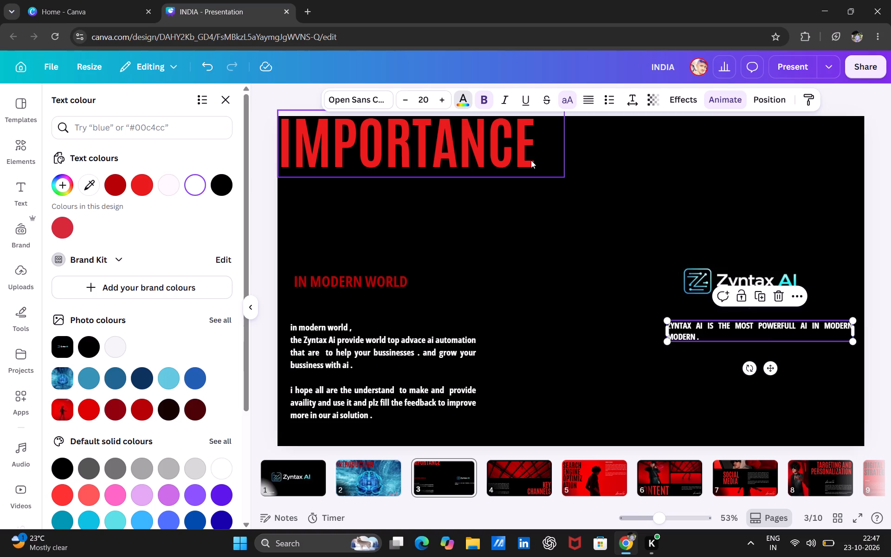
pyautogui.hotkey('ctrl', 'shift', 'k')
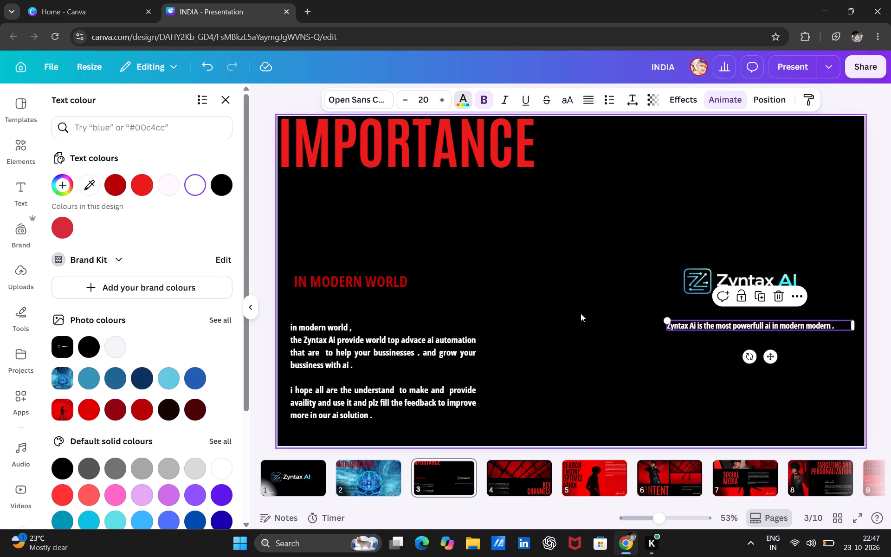
pyautogui.click(581, 313)
# Nudge the line below the Zyntax AI logo slightly up and left, closer beneath the logo.
pyautogui.moveTo(697, 320); pyautogui.dragTo(697, 317)
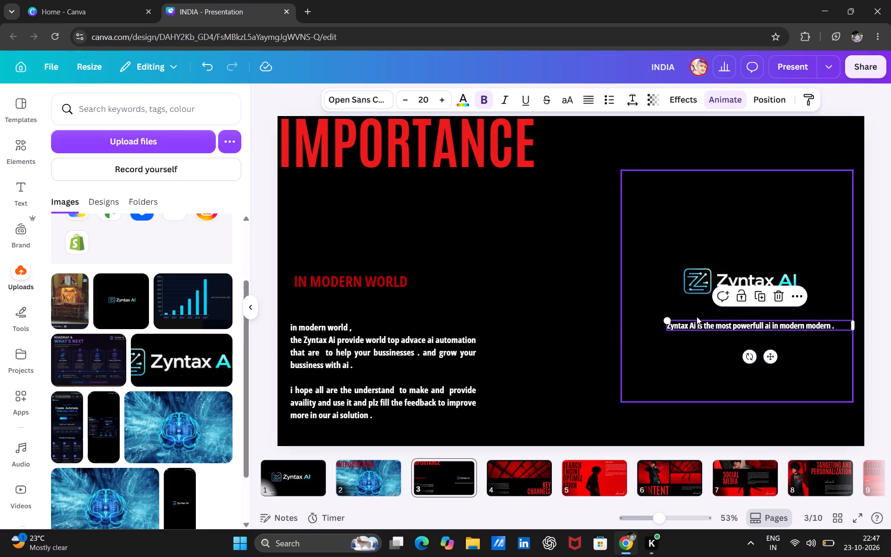
pyautogui.moveTo(697, 317); pyautogui.dragTo(692, 312)
pyautogui.click(665, 249)
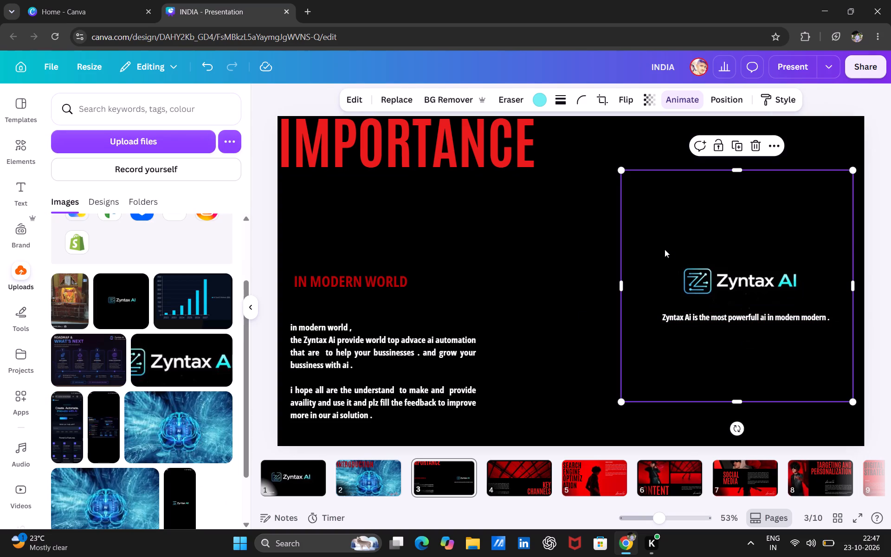
pyautogui.click(524, 306)
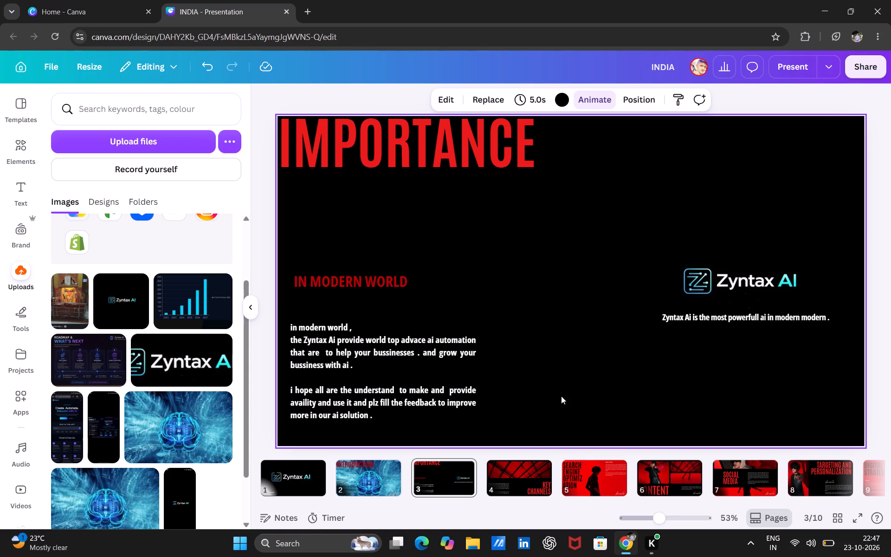
# Move slide 3's IN MODERN WORLD subheading slightly up and to the right, above the body paragraph.
pyautogui.click(411, 289)
pyautogui.moveTo(411, 289); pyautogui.dragTo(418, 278)
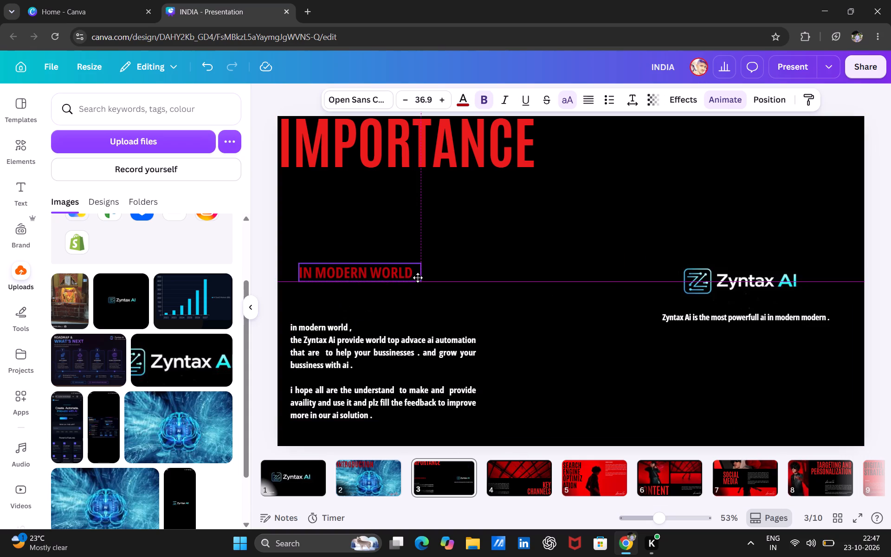
pyautogui.moveTo(418, 278); pyautogui.dragTo(420, 279)
pyautogui.click(450, 298)
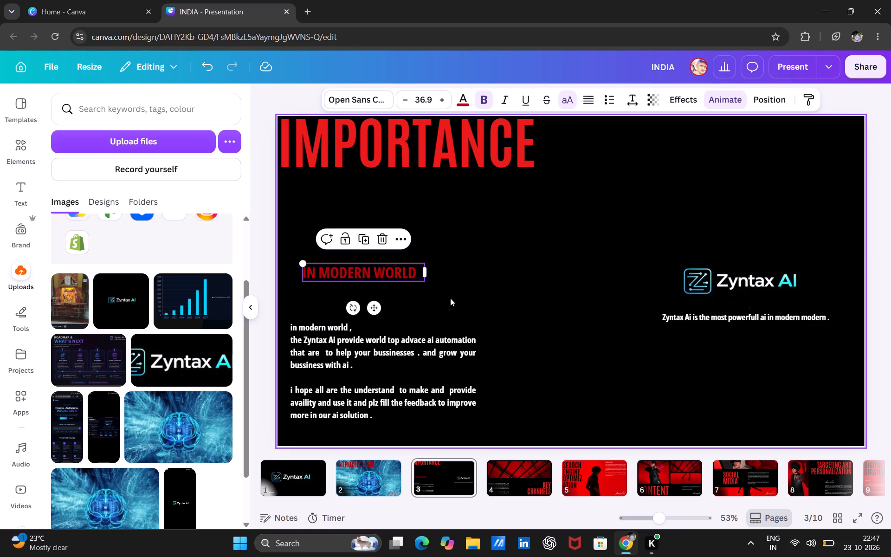
# Replace slide 4's KEY CHANNELS heading with KEY FACTORS, keeping the two words on separate lines.
pyautogui.click(443, 471)
pyautogui.click(511, 467)
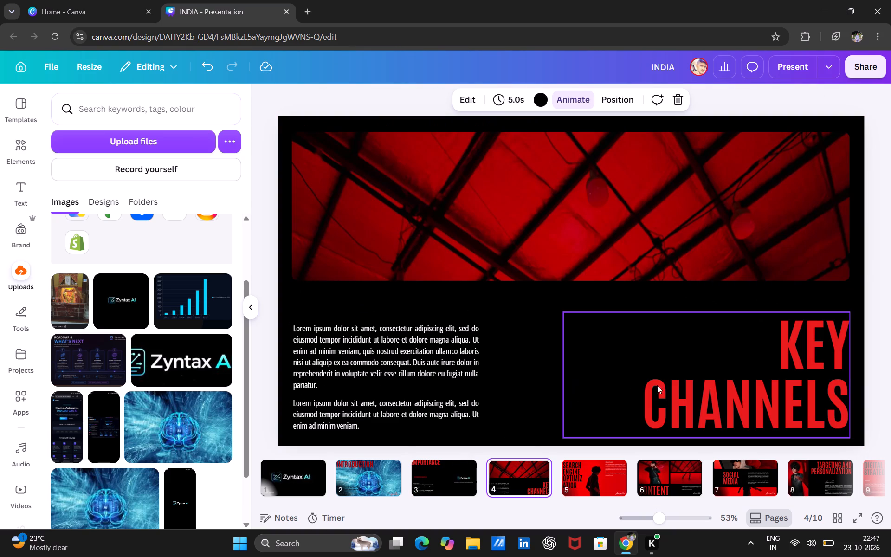
pyautogui.doubleClick(669, 386)
pyautogui.press('BackSpace')
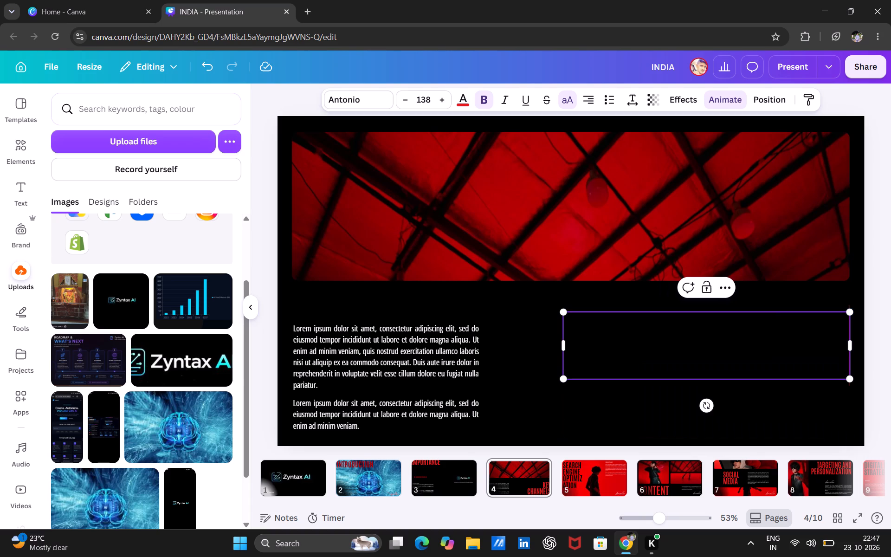
pyautogui.write('ke')
pyautogui.write('y')
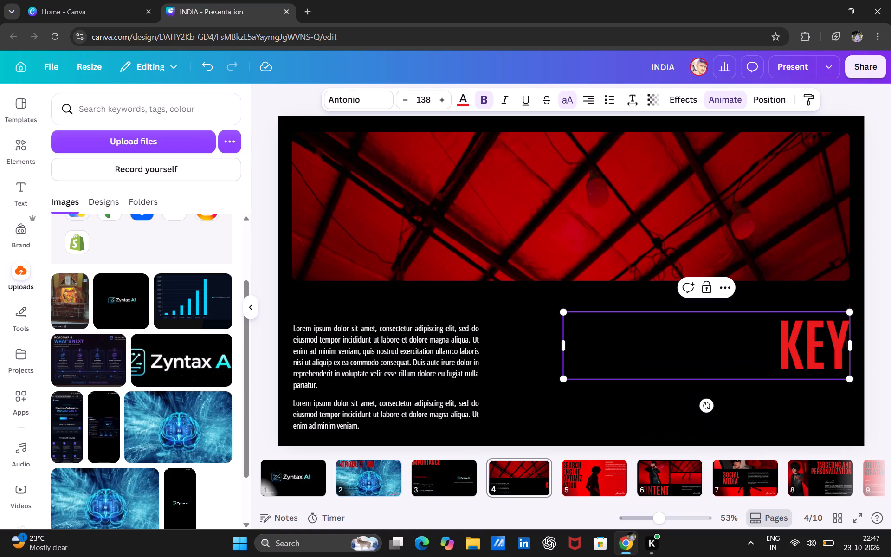
pyautogui.press('space')
pyautogui.press('Return')
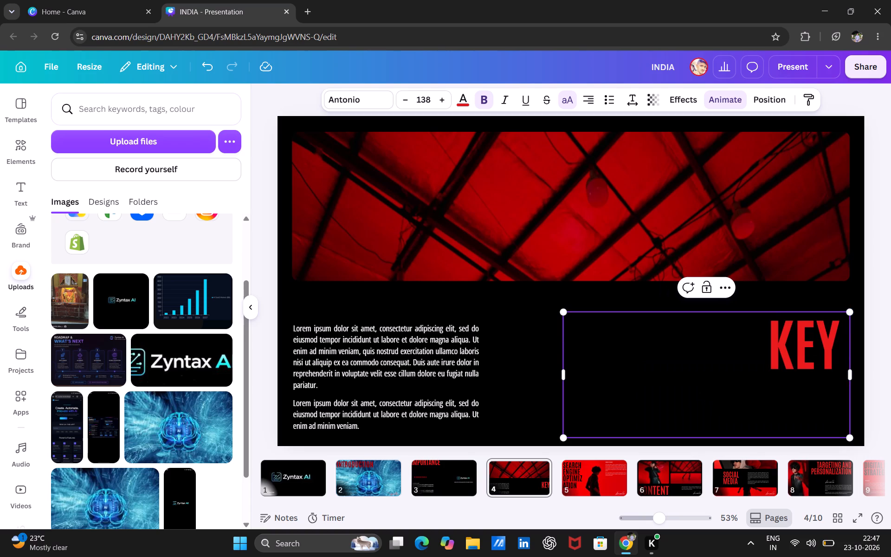
pyautogui.write('fa')
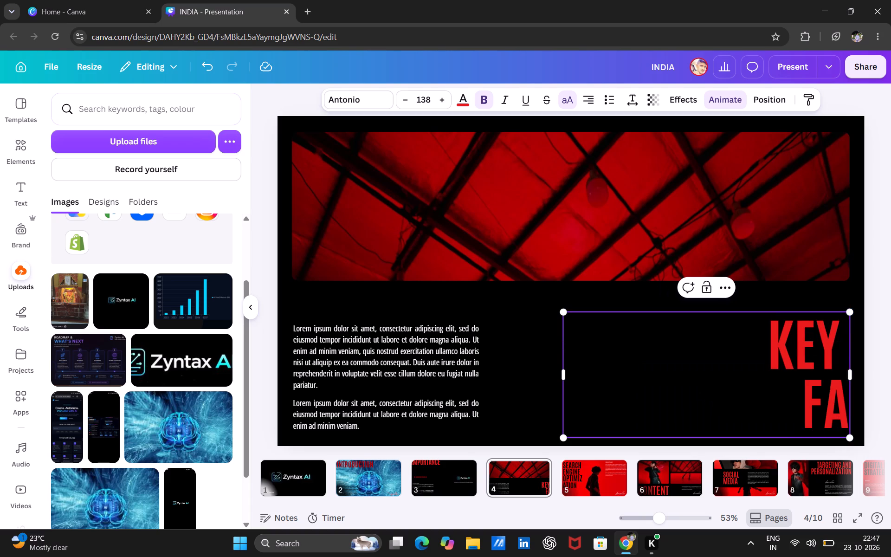
pyautogui.write('ctors')
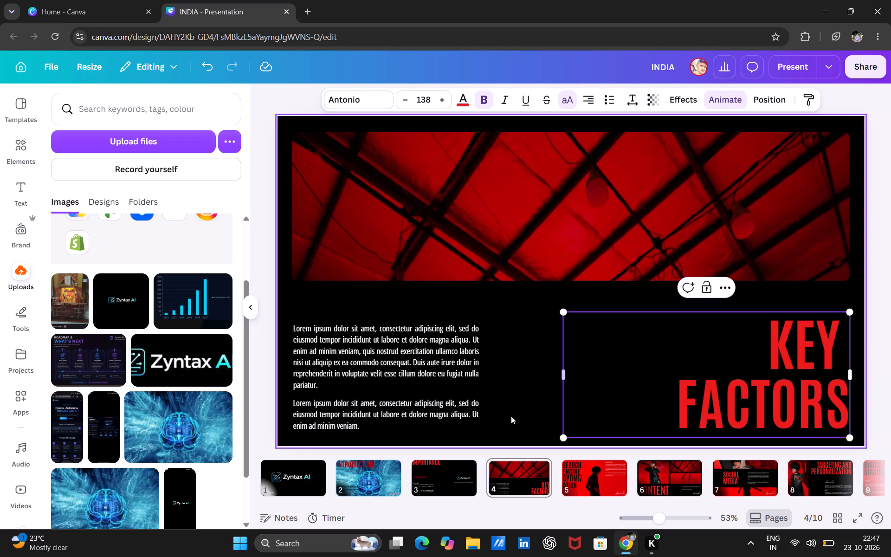
# Delete the red ceiling image together with its frame from slide 4.
pyautogui.click(443, 257)
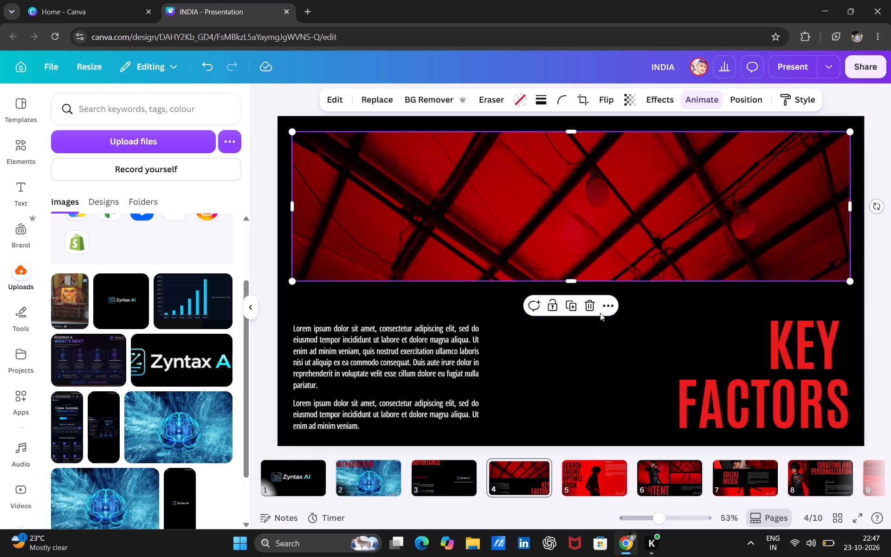
pyautogui.click(591, 306)
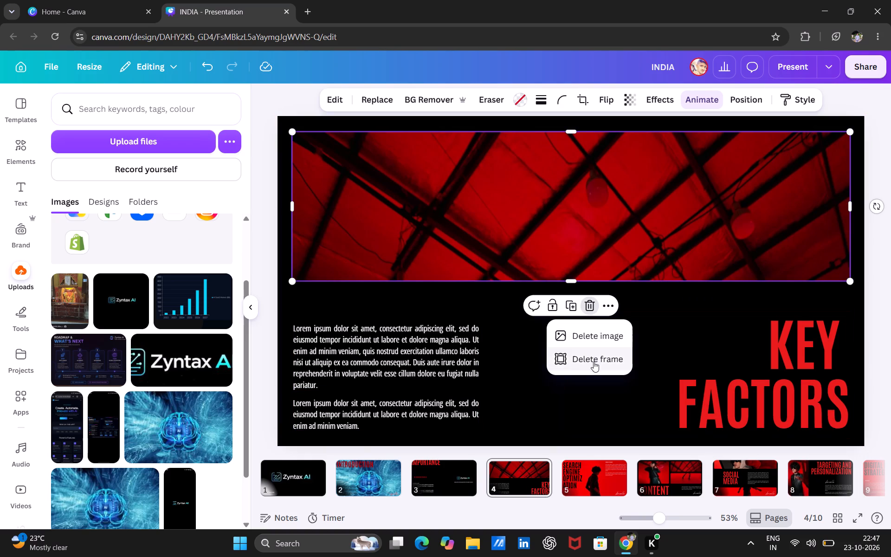
pyautogui.click(594, 362)
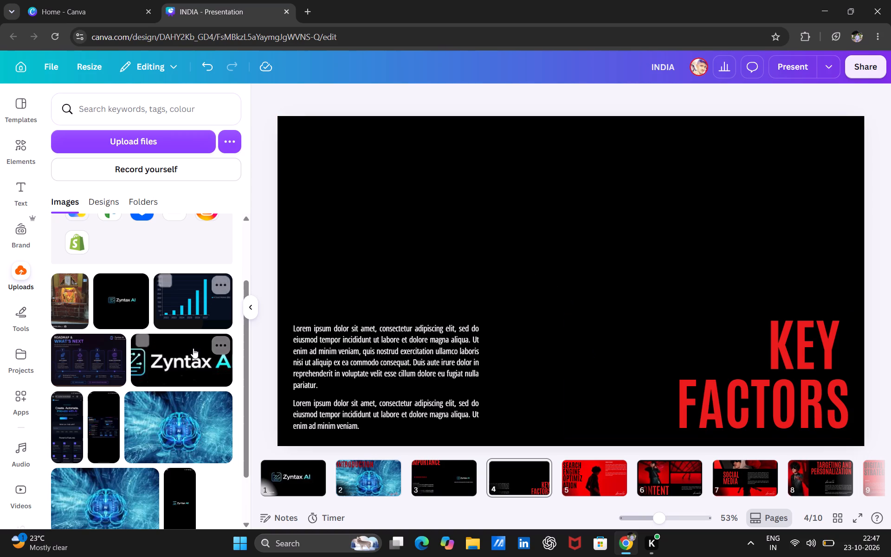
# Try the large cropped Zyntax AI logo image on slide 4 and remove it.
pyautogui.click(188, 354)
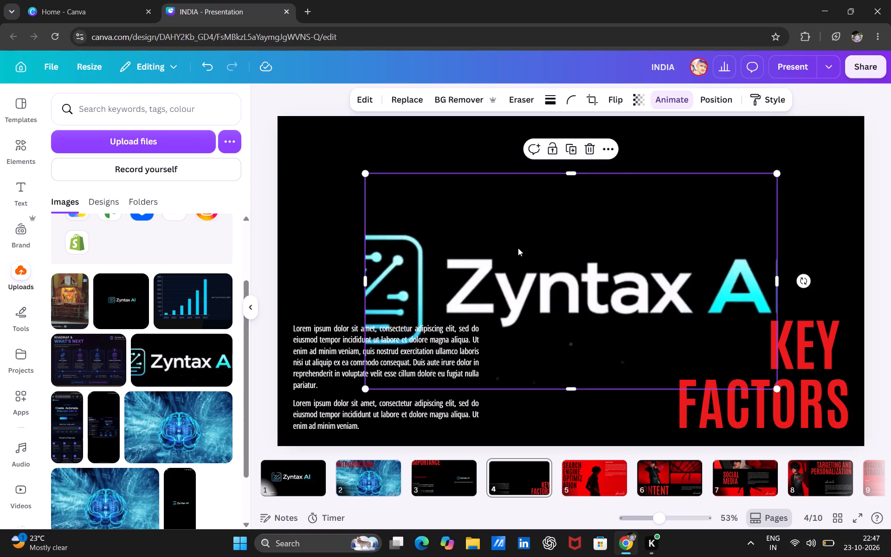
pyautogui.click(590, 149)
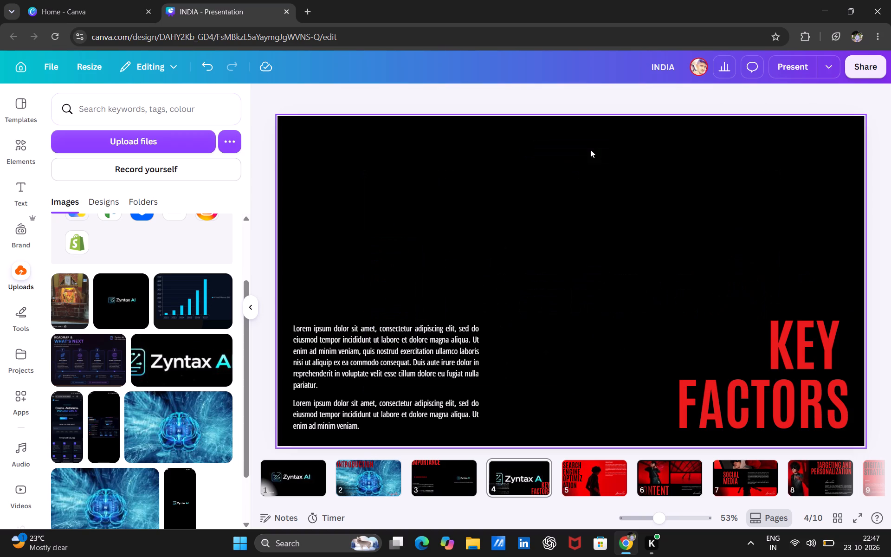
# Add the full Zyntax AI logo image to slide 4's upper area and enlarge it past both slide edges, about 2,132 by 758.
pyautogui.click(130, 308)
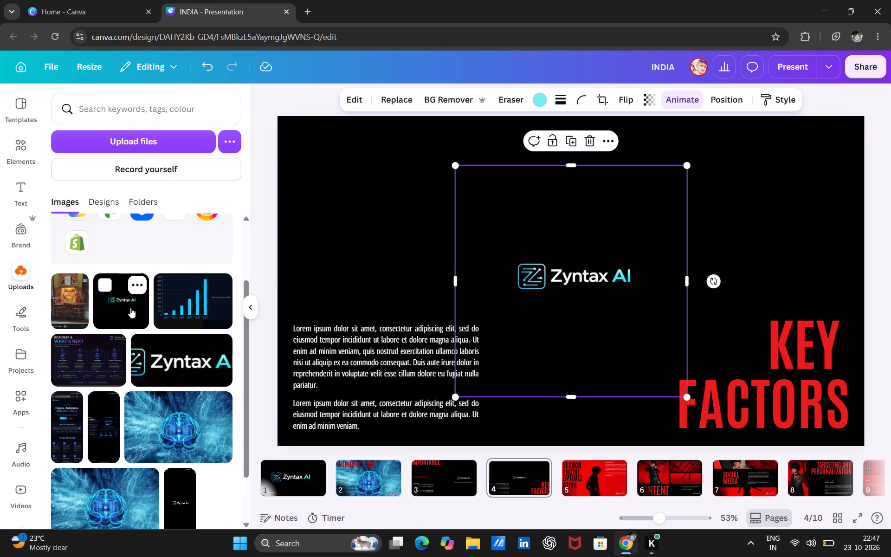
pyautogui.moveTo(556, 220); pyautogui.dragTo(549, 183)
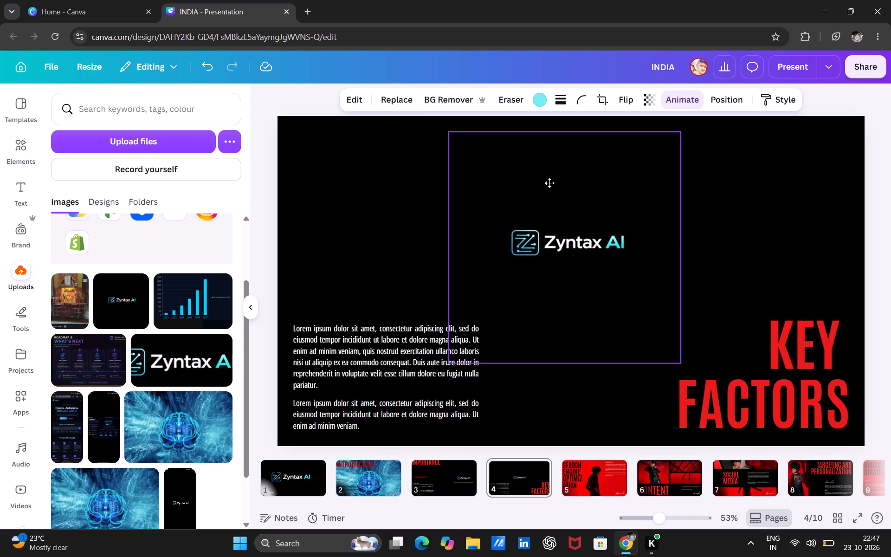
pyautogui.moveTo(549, 183); pyautogui.dragTo(547, 154)
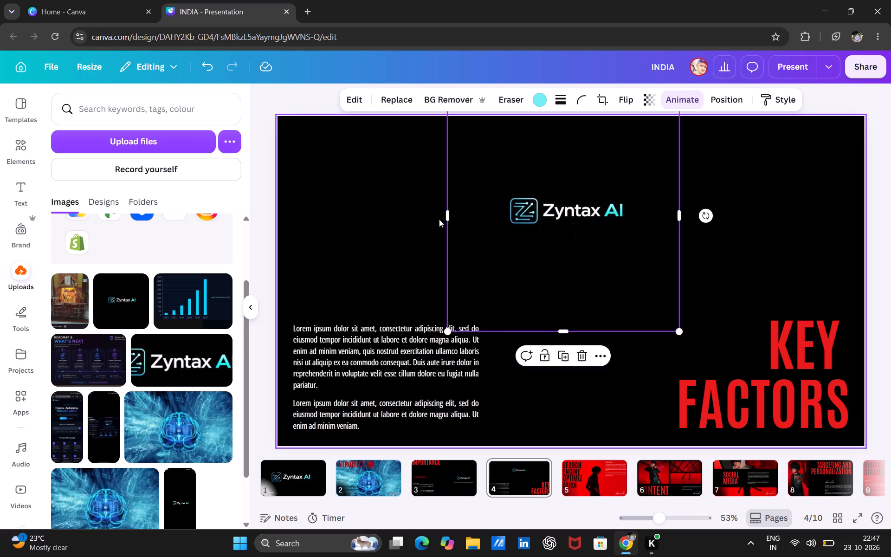
pyautogui.moveTo(446, 211); pyautogui.dragTo(249, 165)
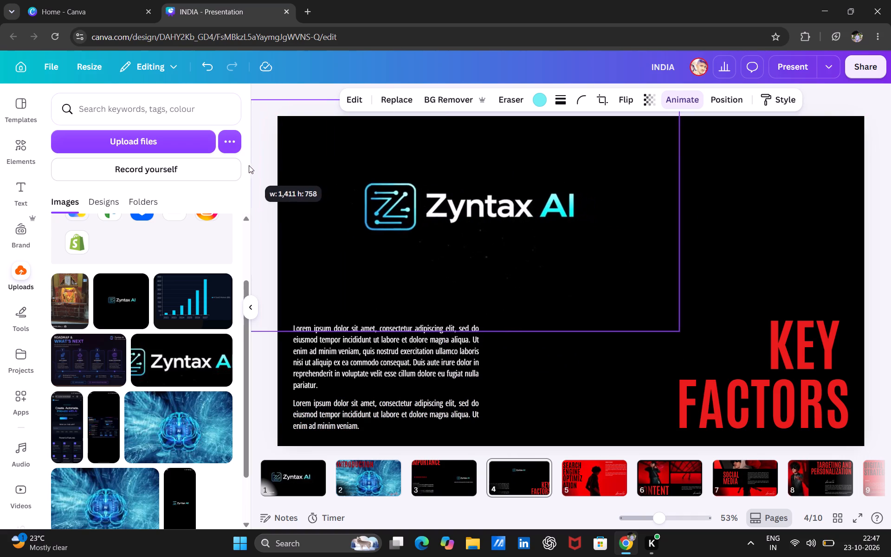
pyautogui.moveTo(249, 165); pyautogui.dragTo(239, 173)
pyautogui.hscroll(1, 249, 173)
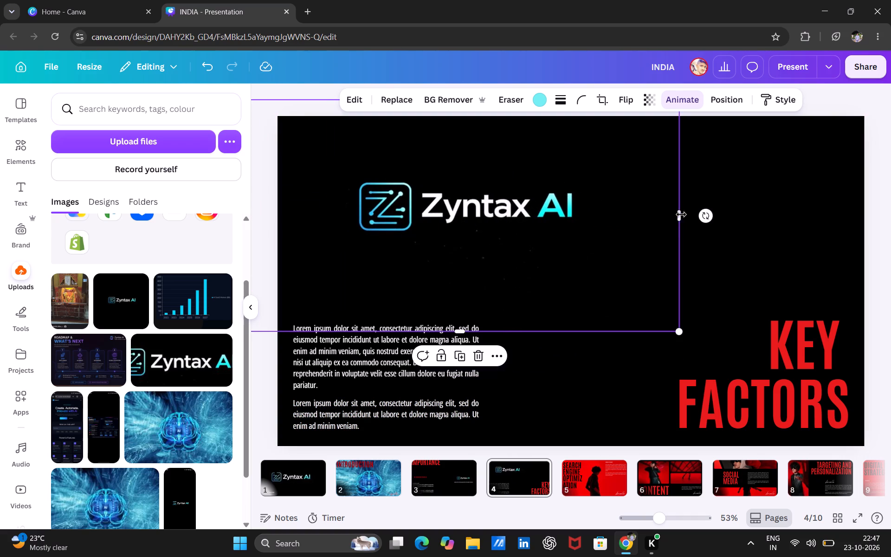
pyautogui.moveTo(678, 214); pyautogui.dragTo(890, 186)
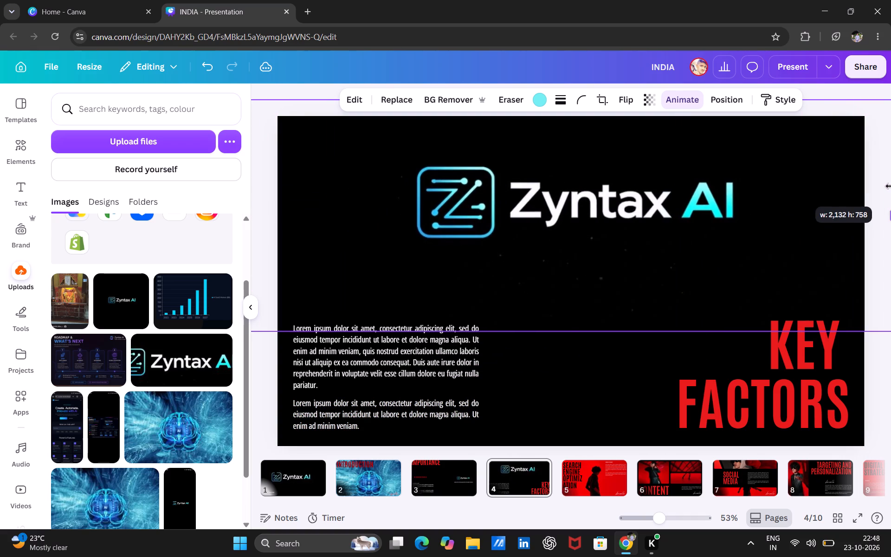
pyautogui.moveTo(890, 186); pyautogui.dragTo(890, 190)
# Remove the background from slide 4's enlarged Zyntax AI logo image.
pyautogui.click(707, 218)
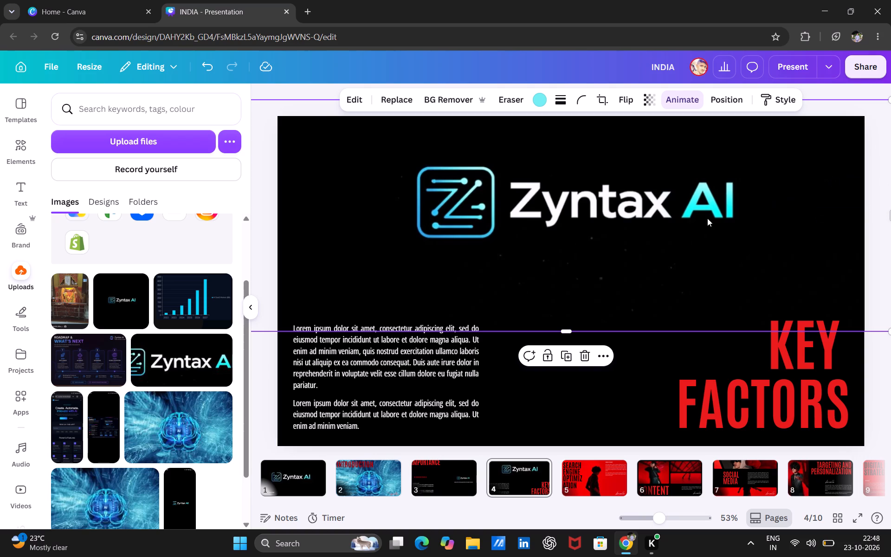
pyautogui.click(516, 196)
pyautogui.click(442, 102)
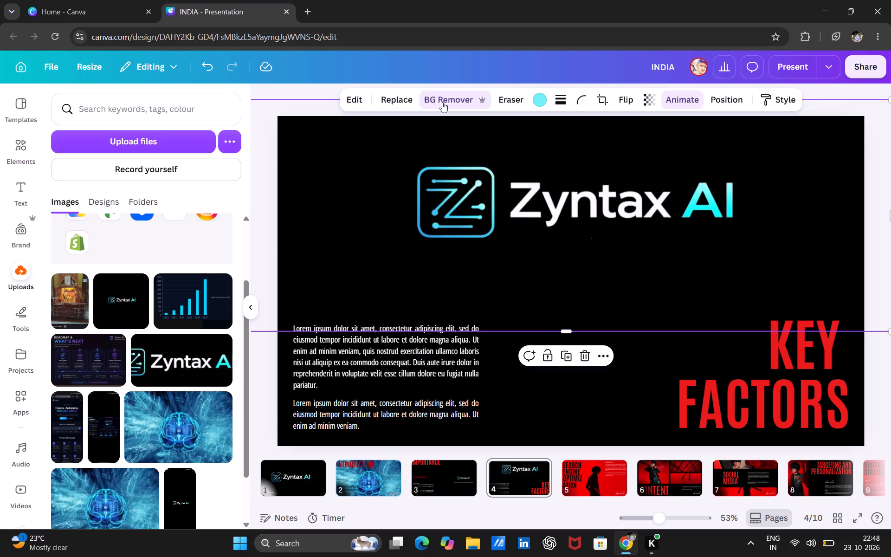
pyautogui.click(400, 272)
# Move the KEY FACTORS heading into the bottom-right corner of slide 4, flush with the slide's edges.
pyautogui.click(710, 396)
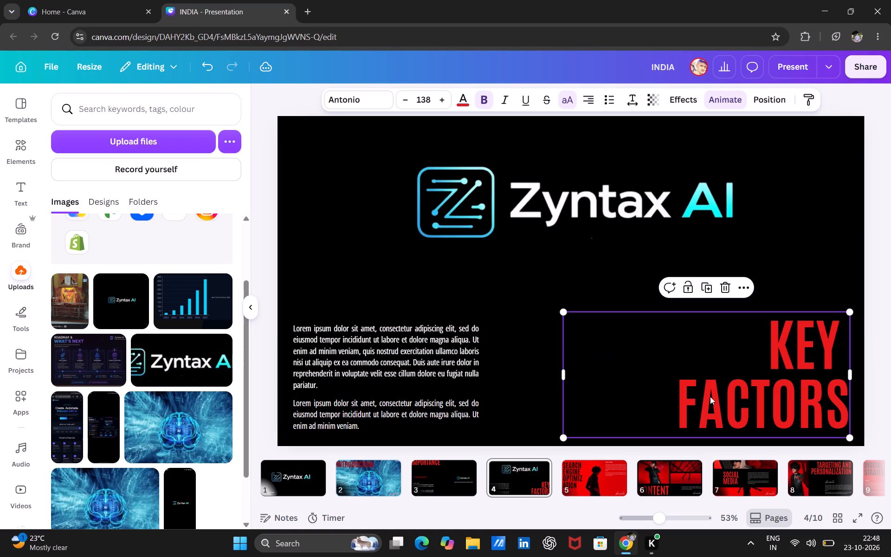
pyautogui.moveTo(726, 389); pyautogui.dragTo(739, 365)
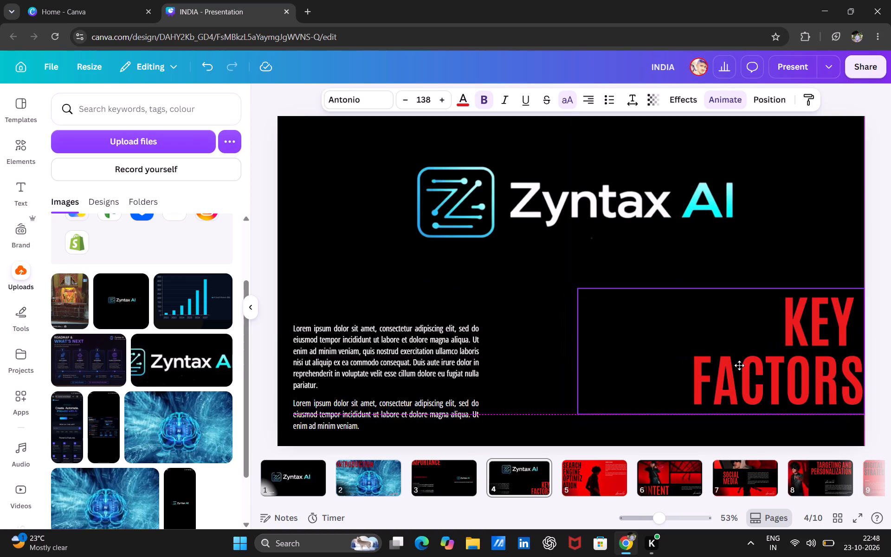
pyautogui.moveTo(739, 365); pyautogui.dragTo(738, 398)
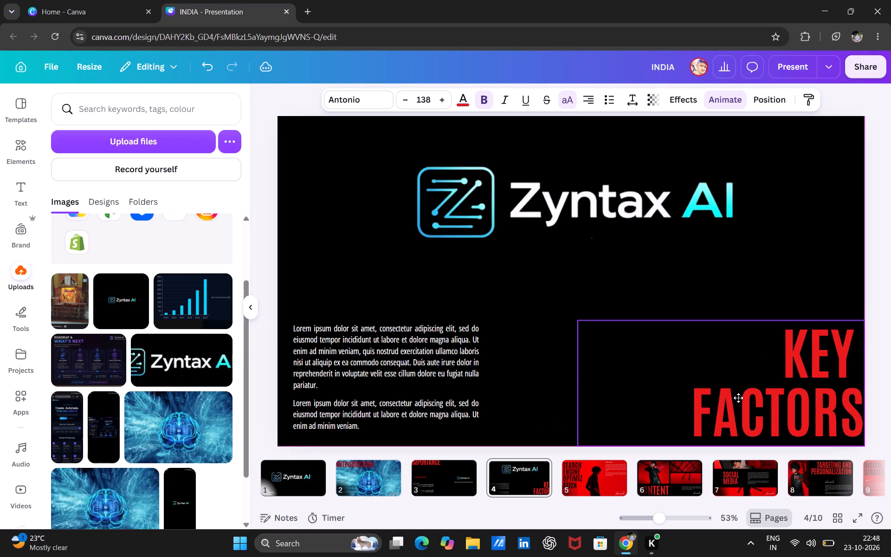
pyautogui.moveTo(738, 398); pyautogui.dragTo(738, 397)
pyautogui.click(606, 276)
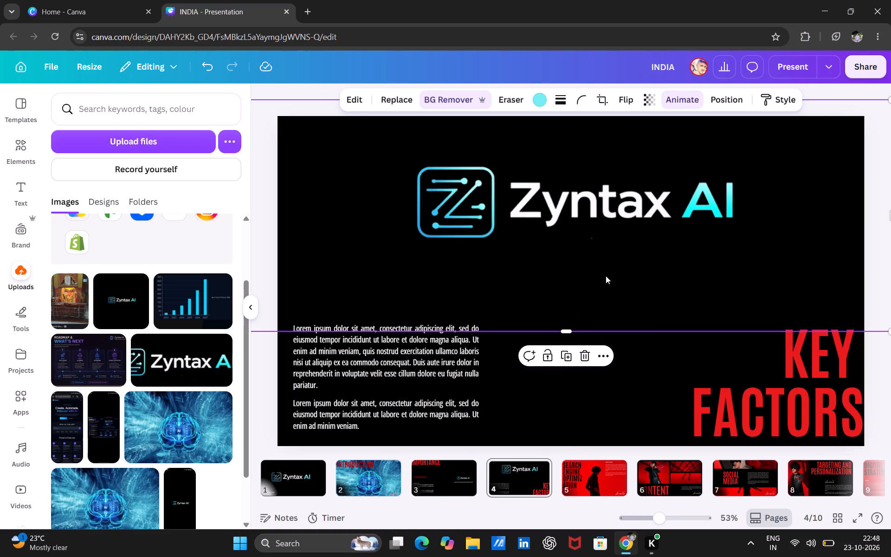